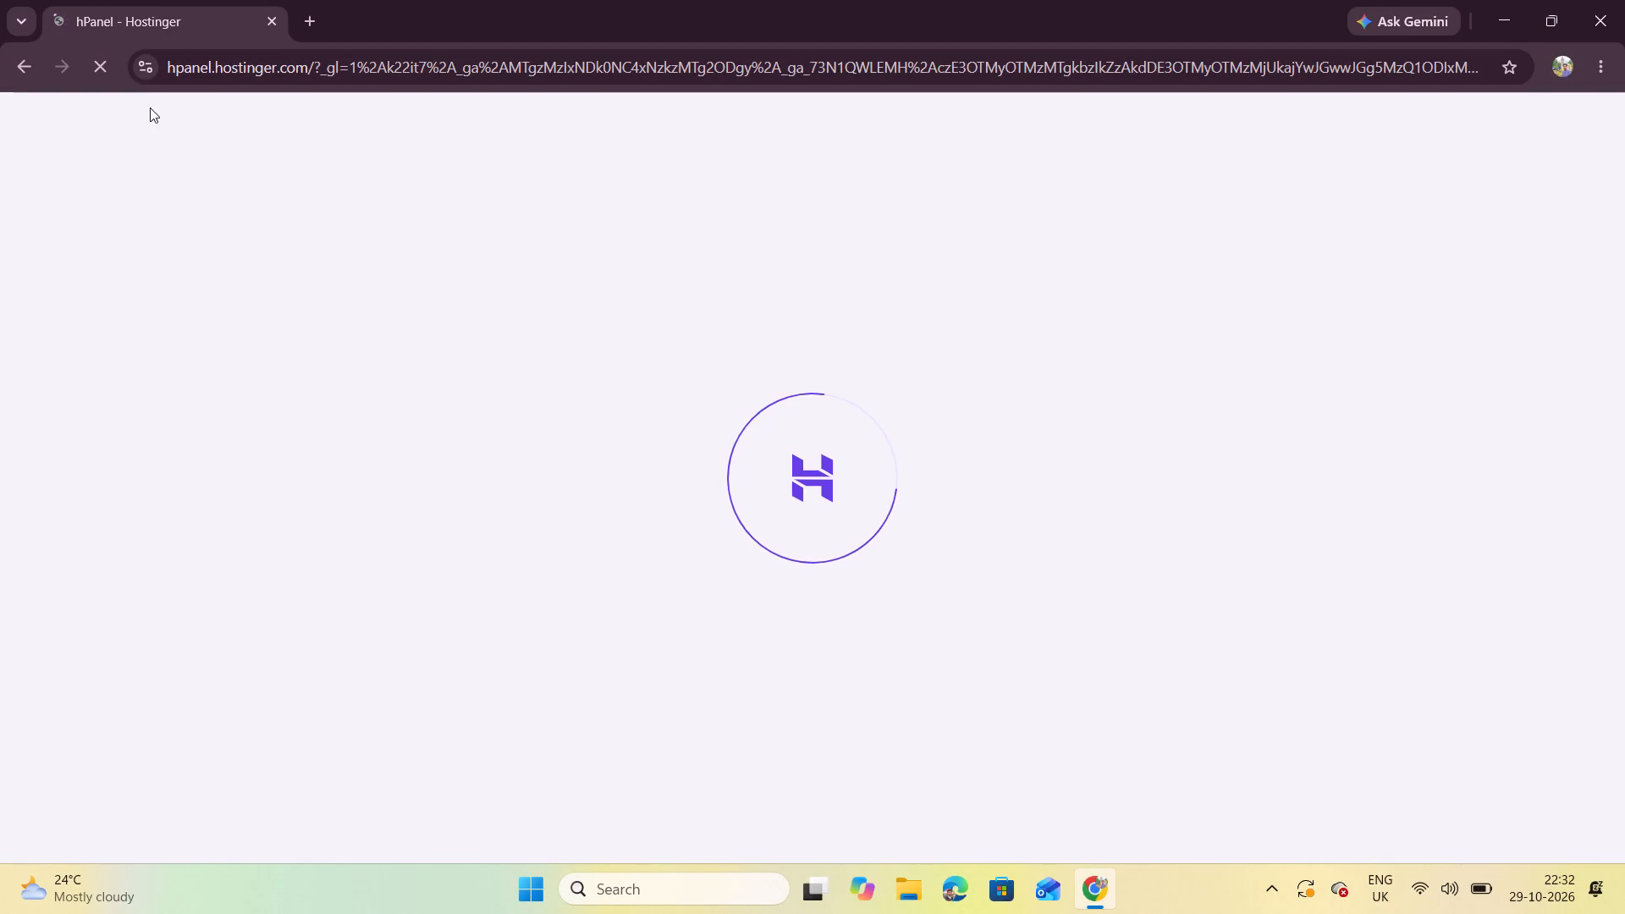
# Reload the Hostinger hPanel page.
pyautogui.click(91, 58)
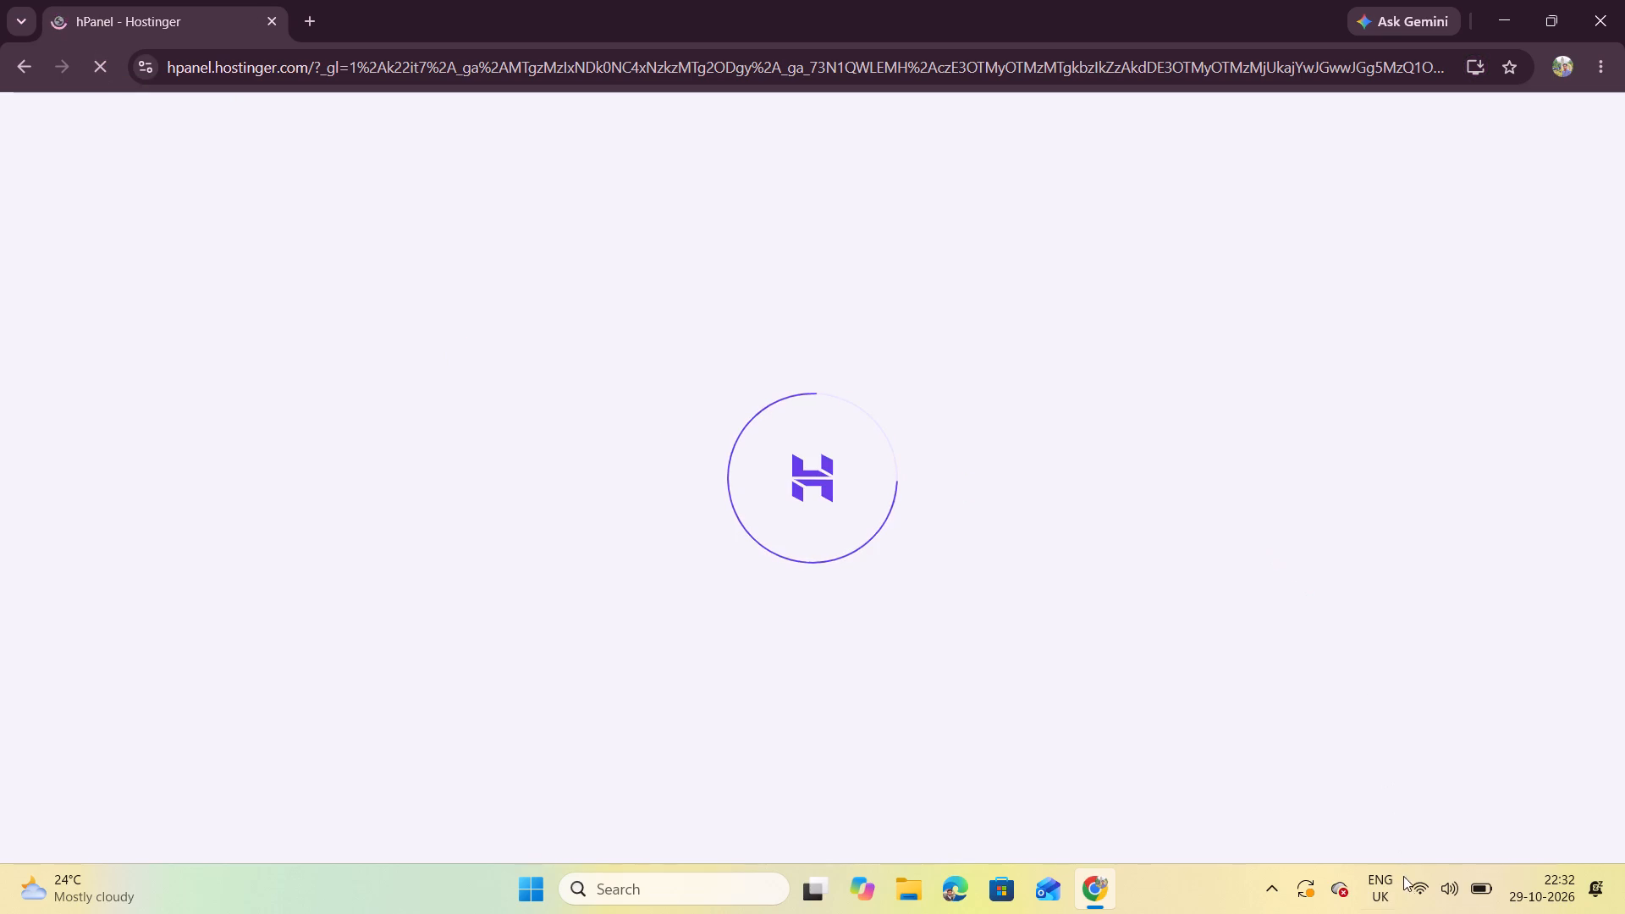
# Check the computer's Wi-Fi connection in the system quick settings while the hPanel page loads.
pyautogui.click(1416, 906)
pyautogui.click(1007, 432)
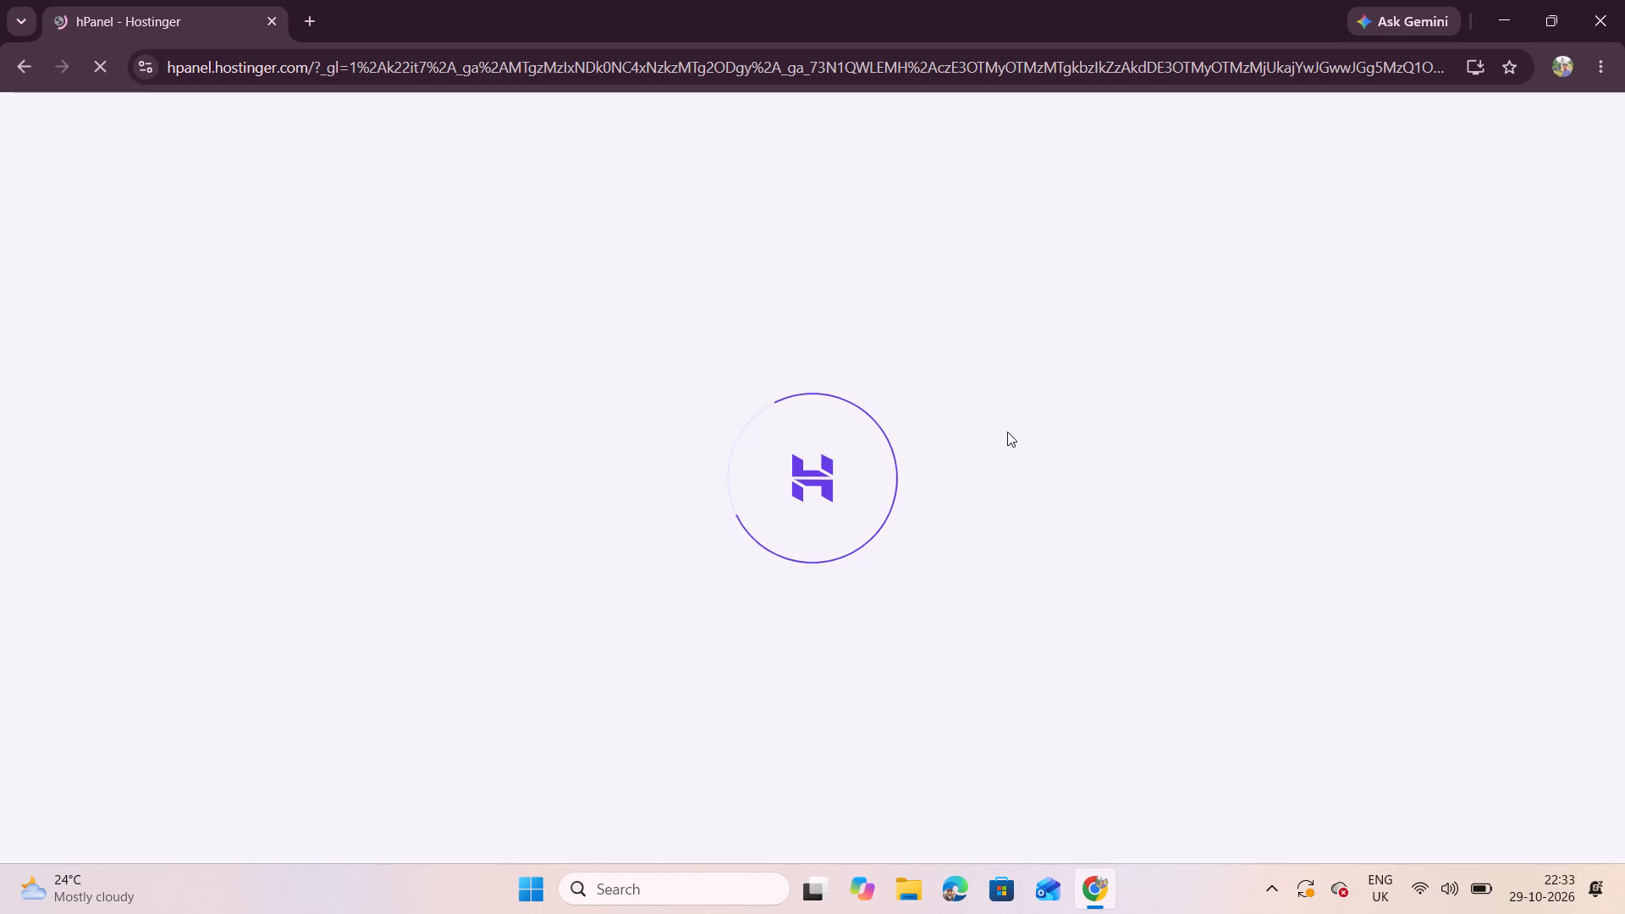
pyautogui.click(1462, 907)
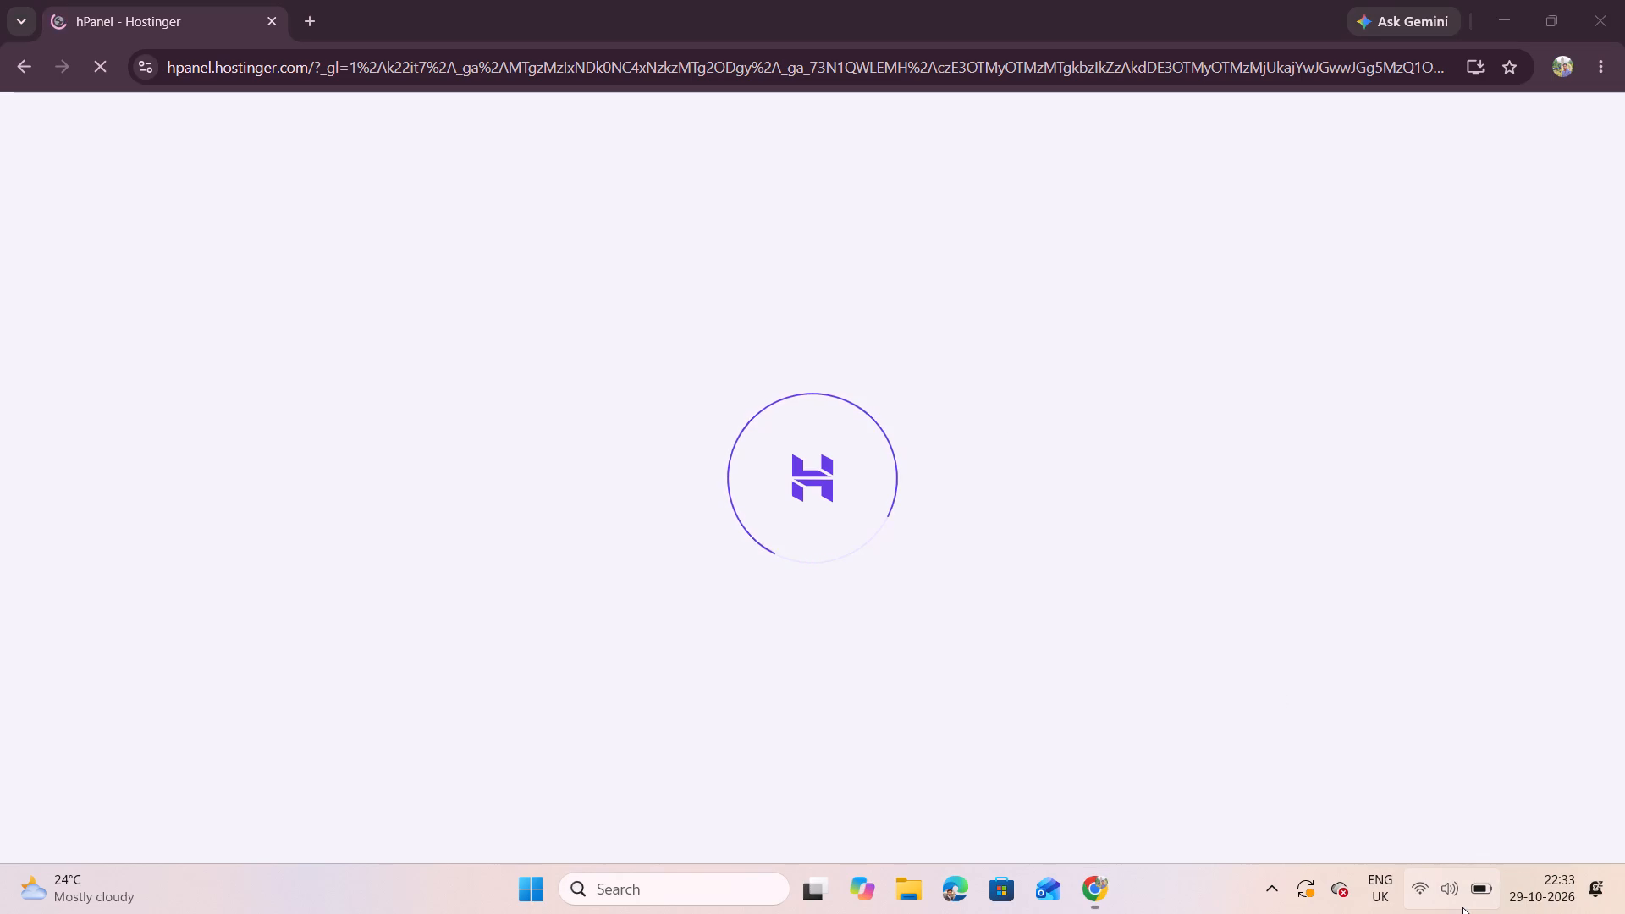
pyautogui.click(1442, 890)
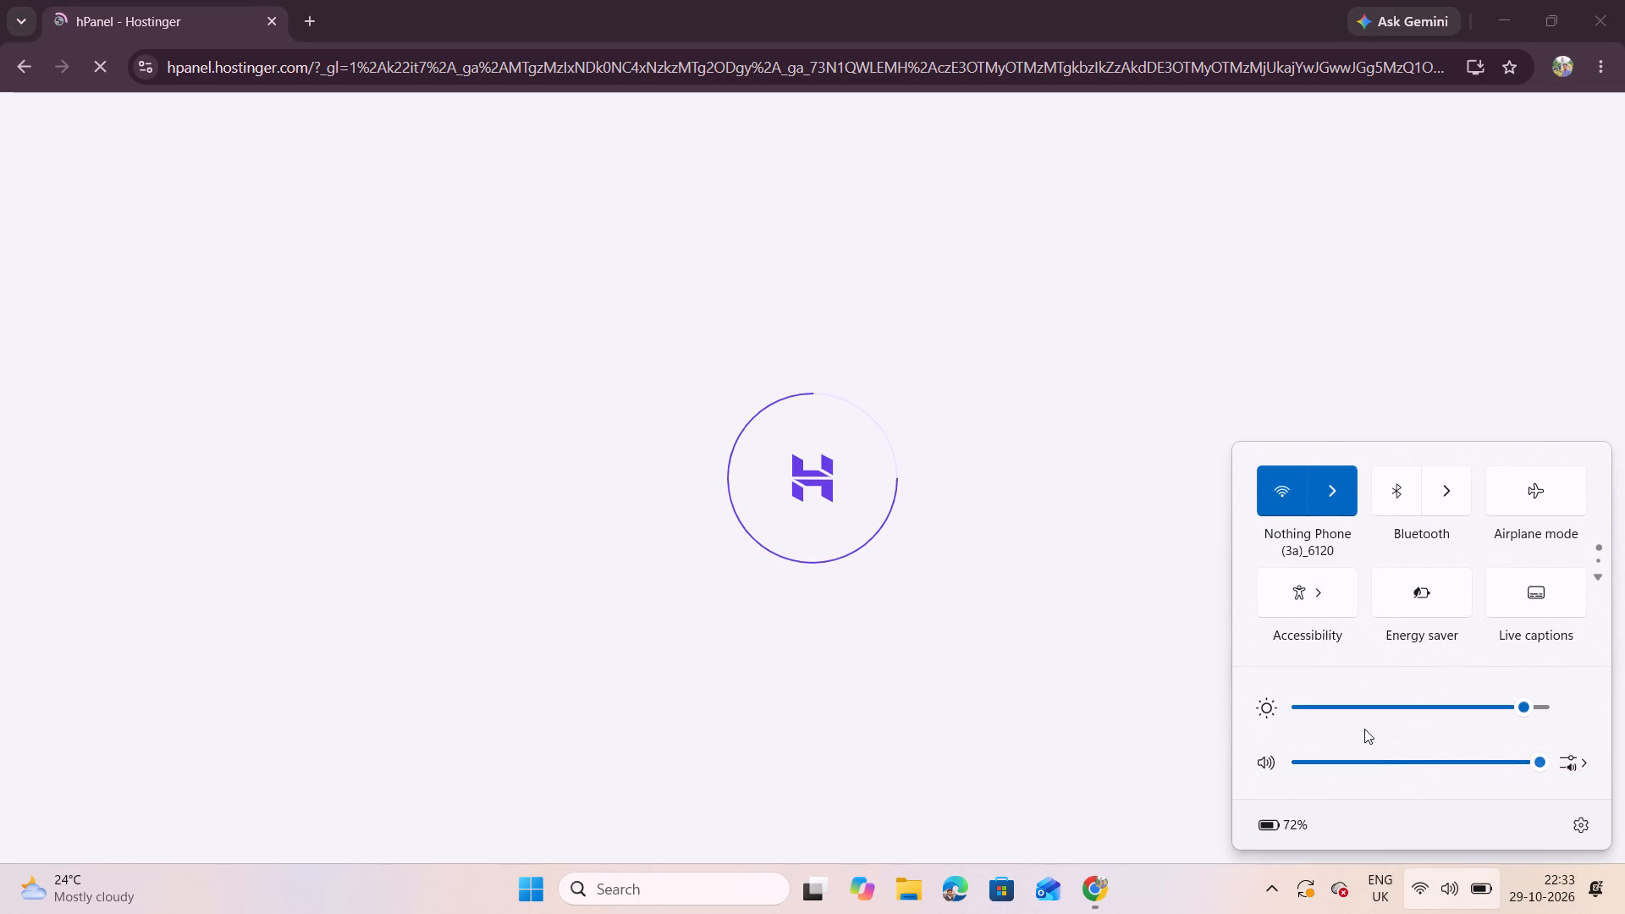
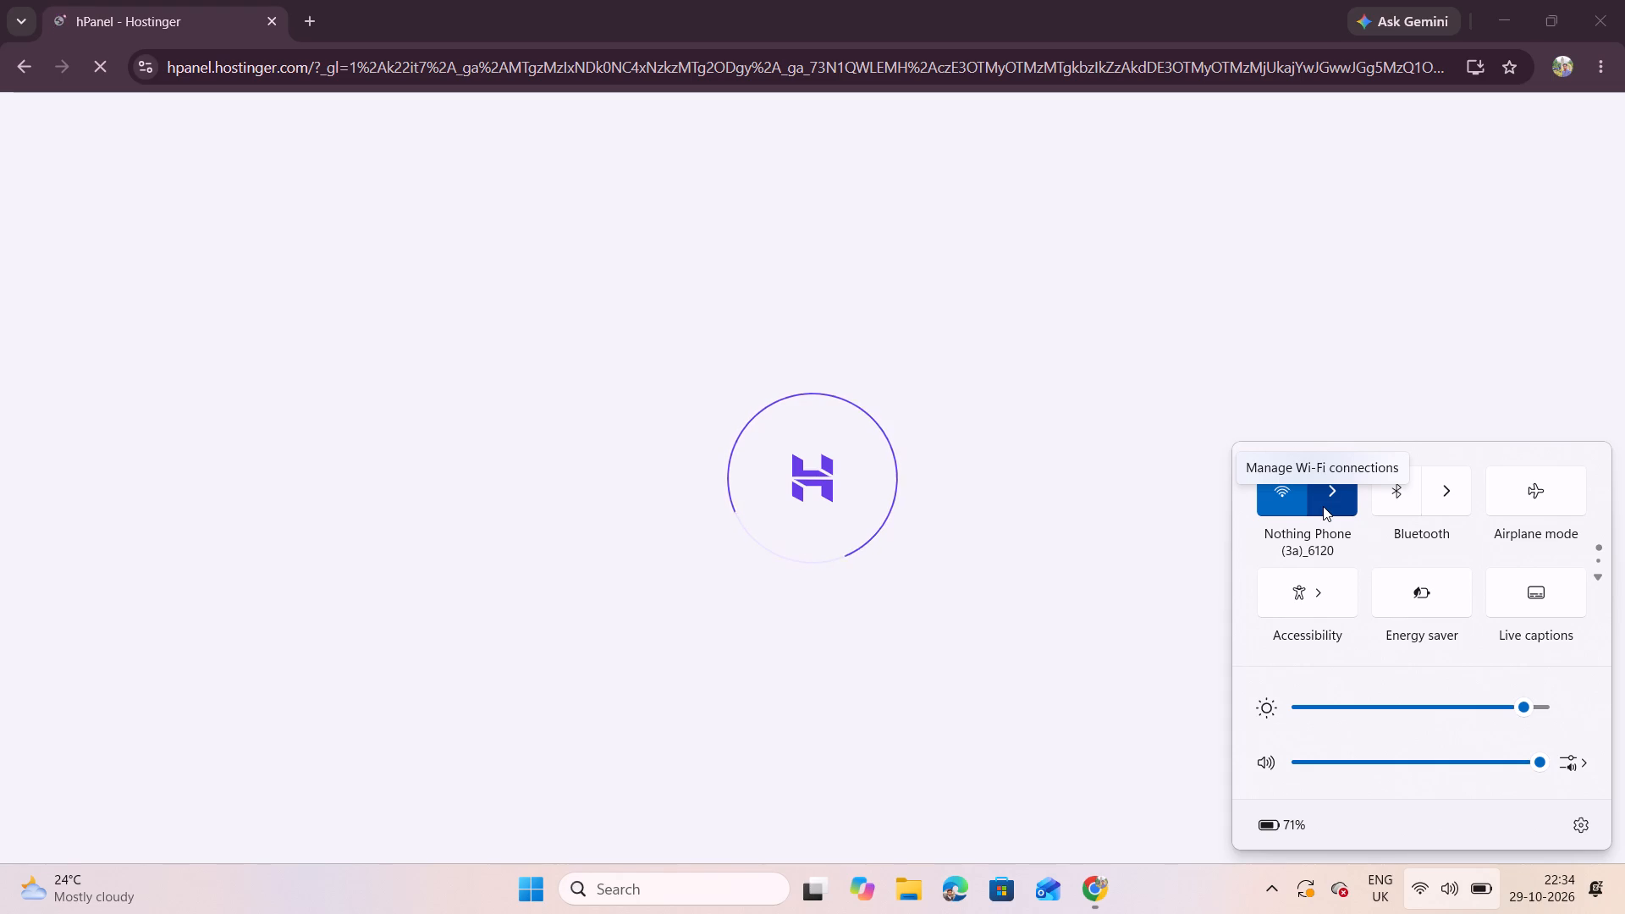
# Check the computer's current Wi-Fi connection and the list of available networks.
pyautogui.click(1323, 506)
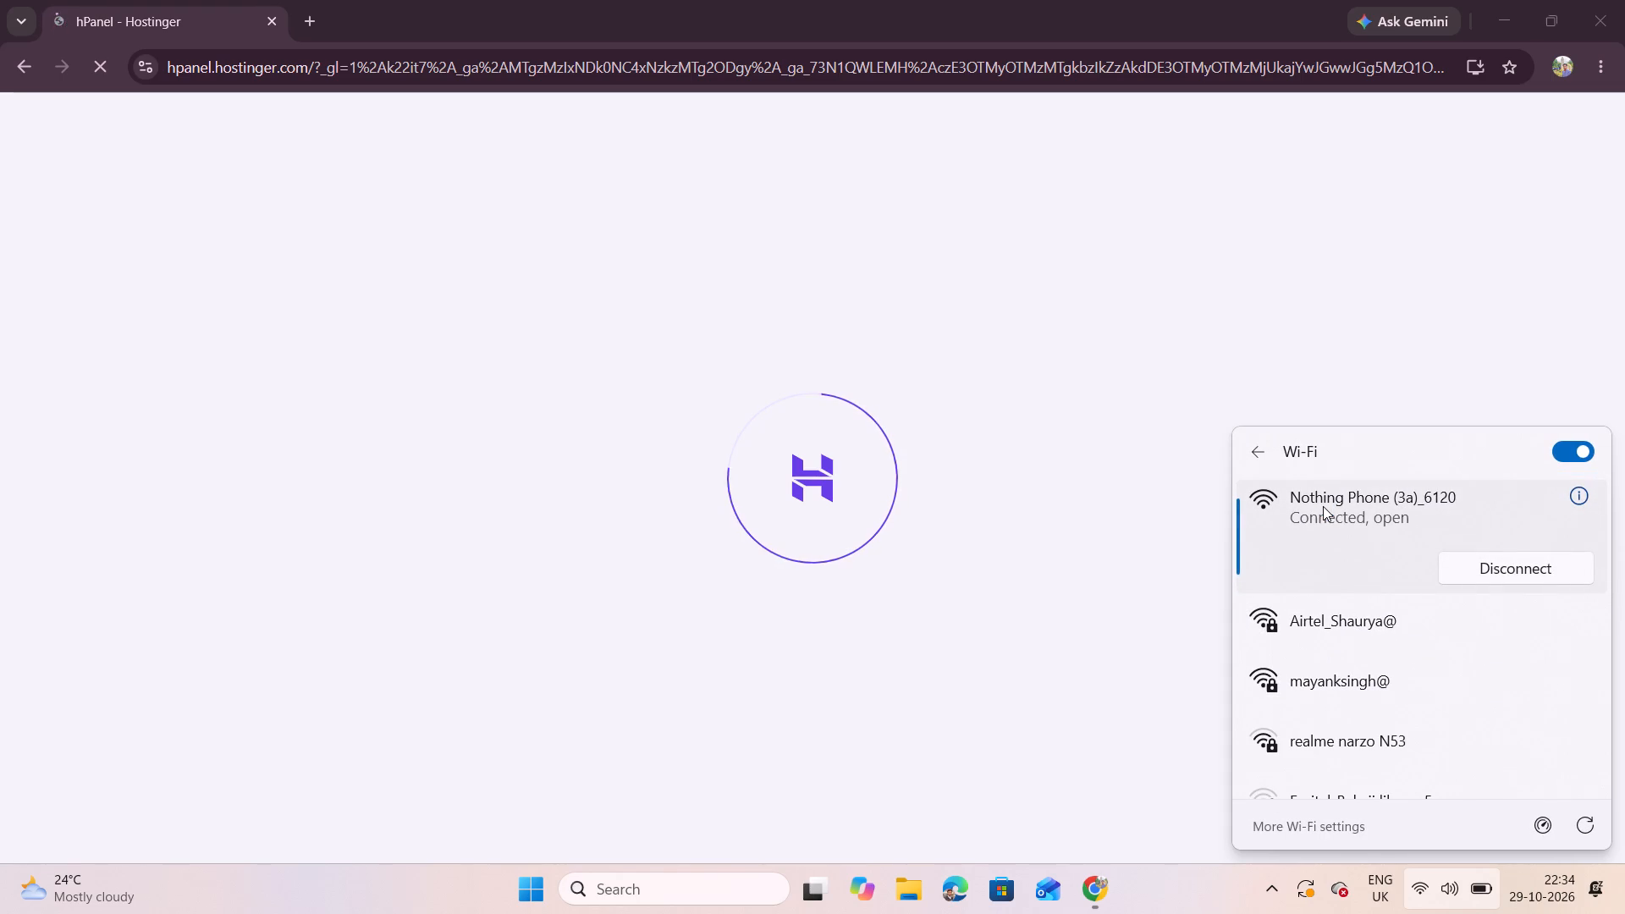
pyautogui.click(1303, 528)
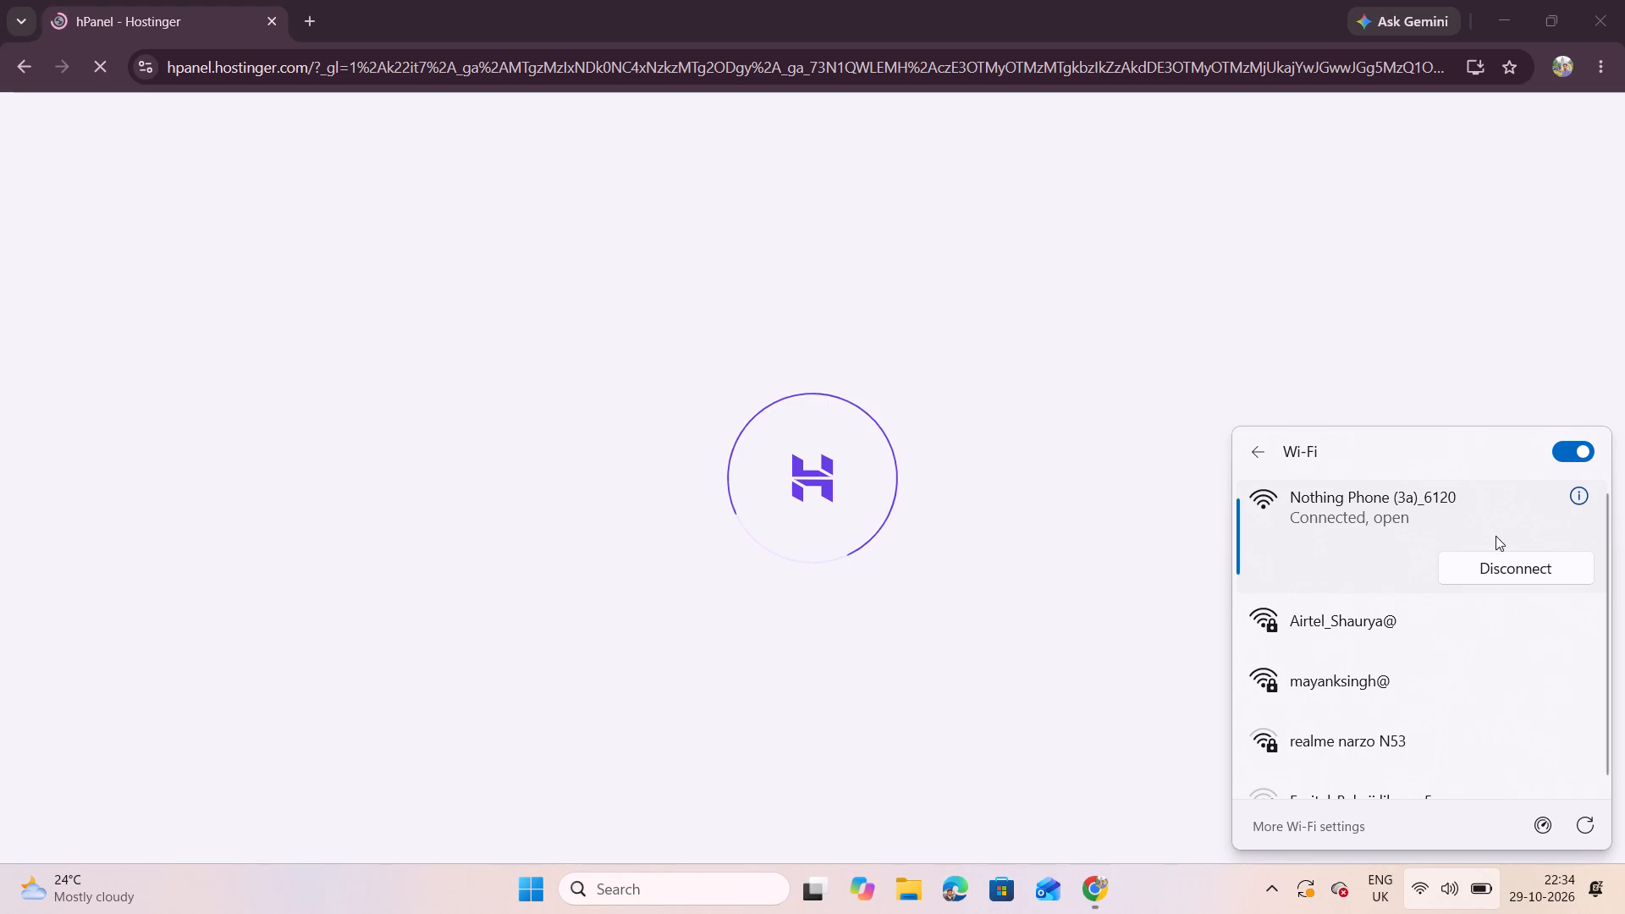
pyautogui.click(1211, 438)
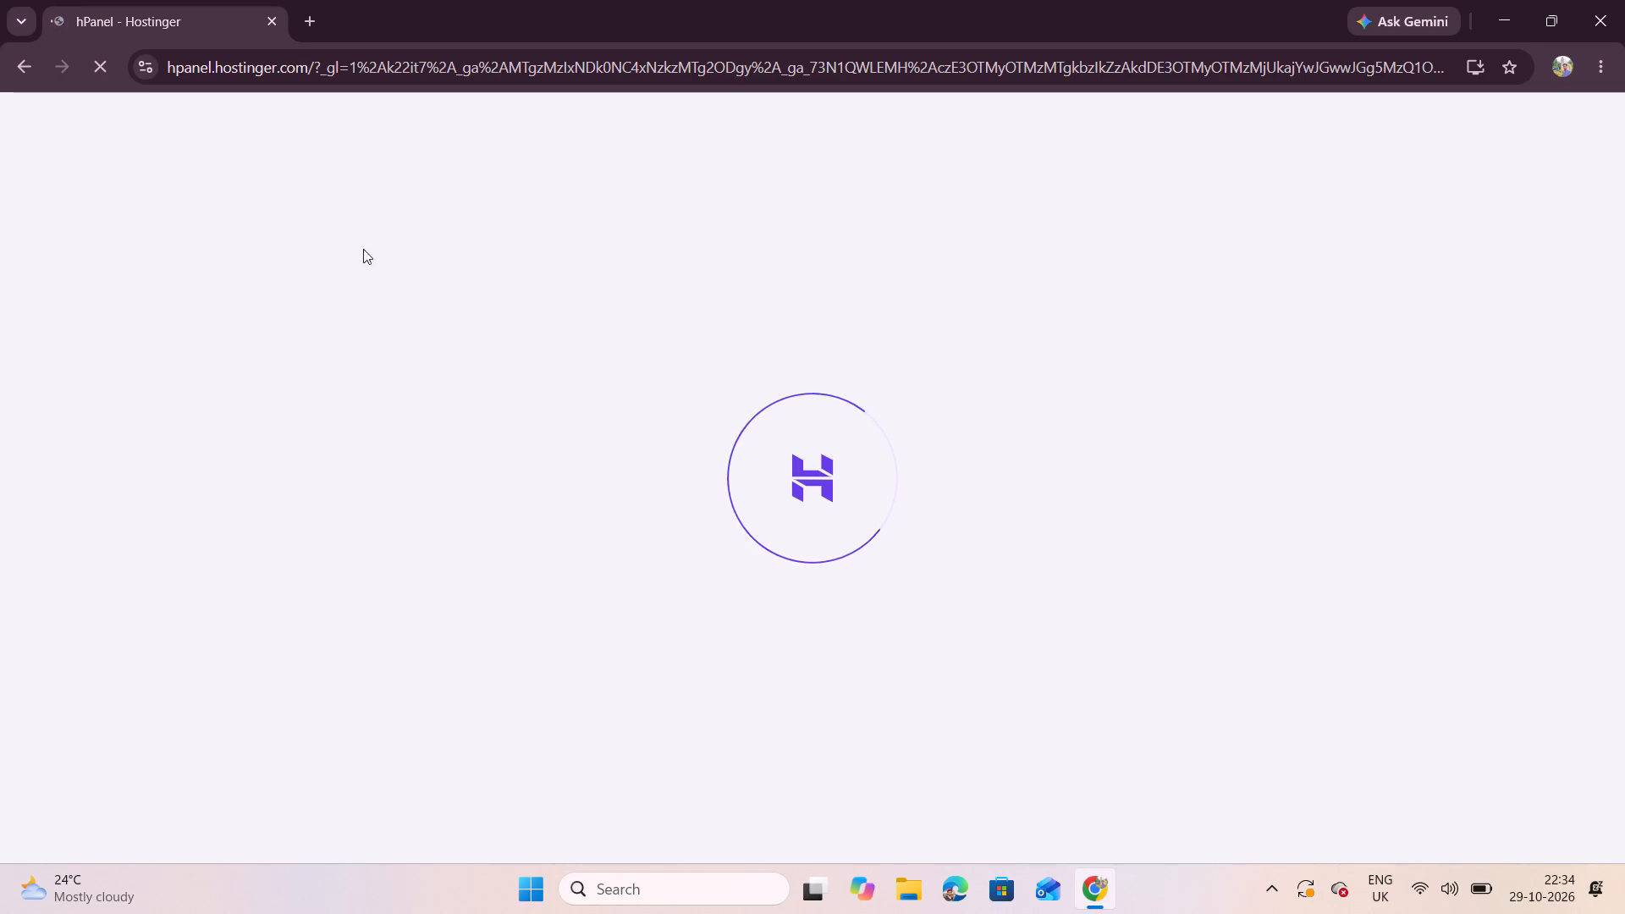
# Retry loading the Hostinger hPanel page.
pyautogui.click(96, 73)
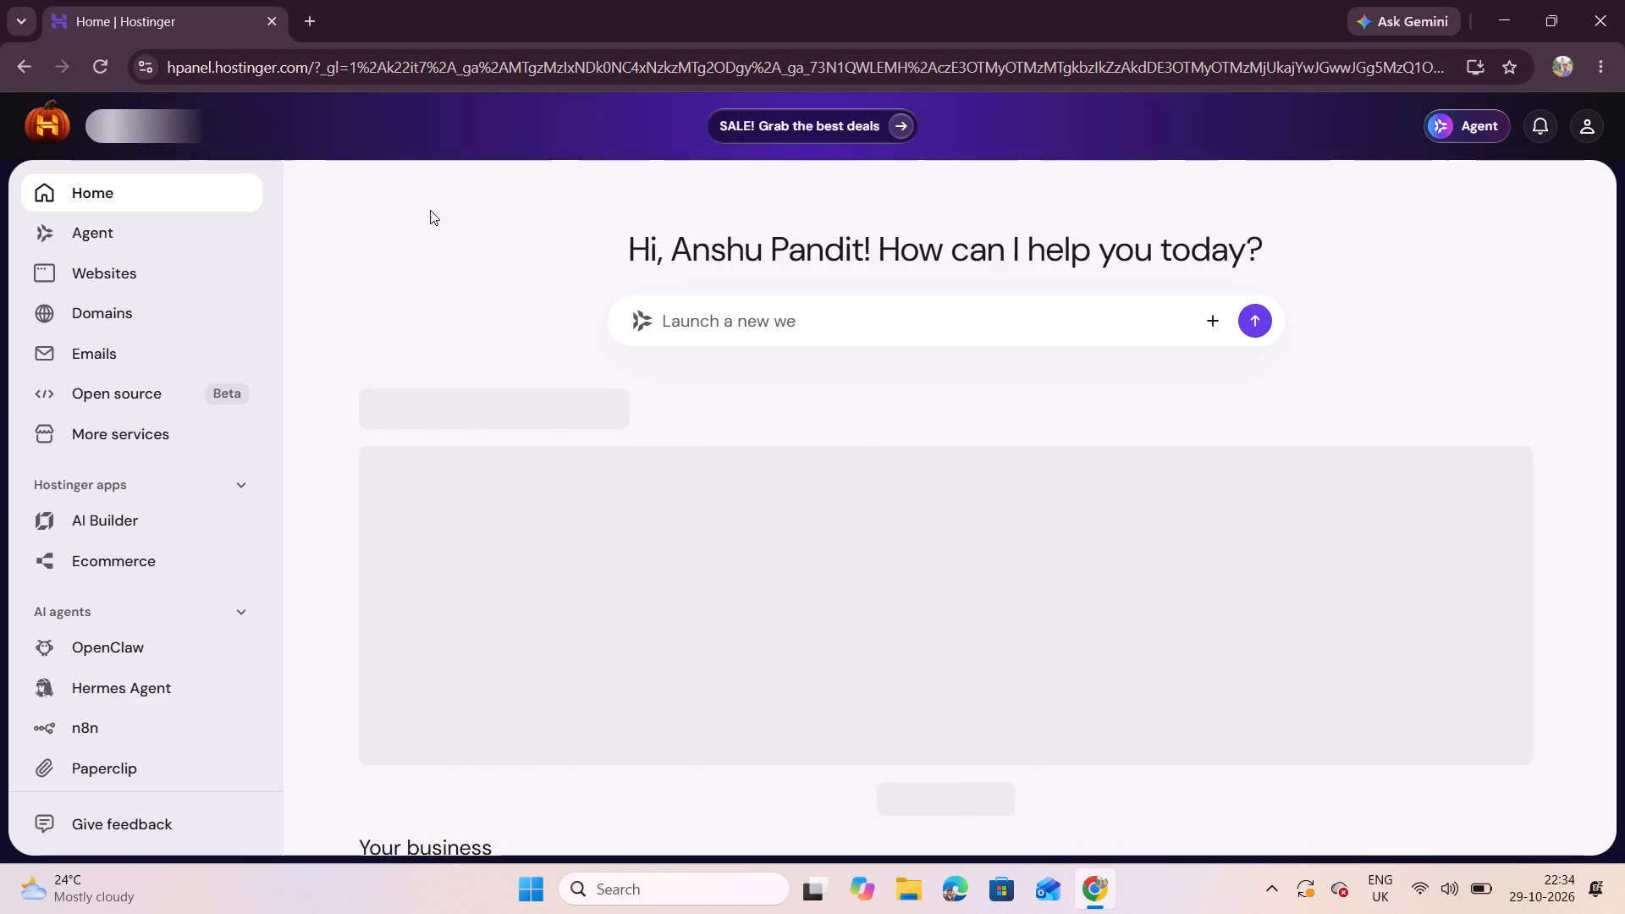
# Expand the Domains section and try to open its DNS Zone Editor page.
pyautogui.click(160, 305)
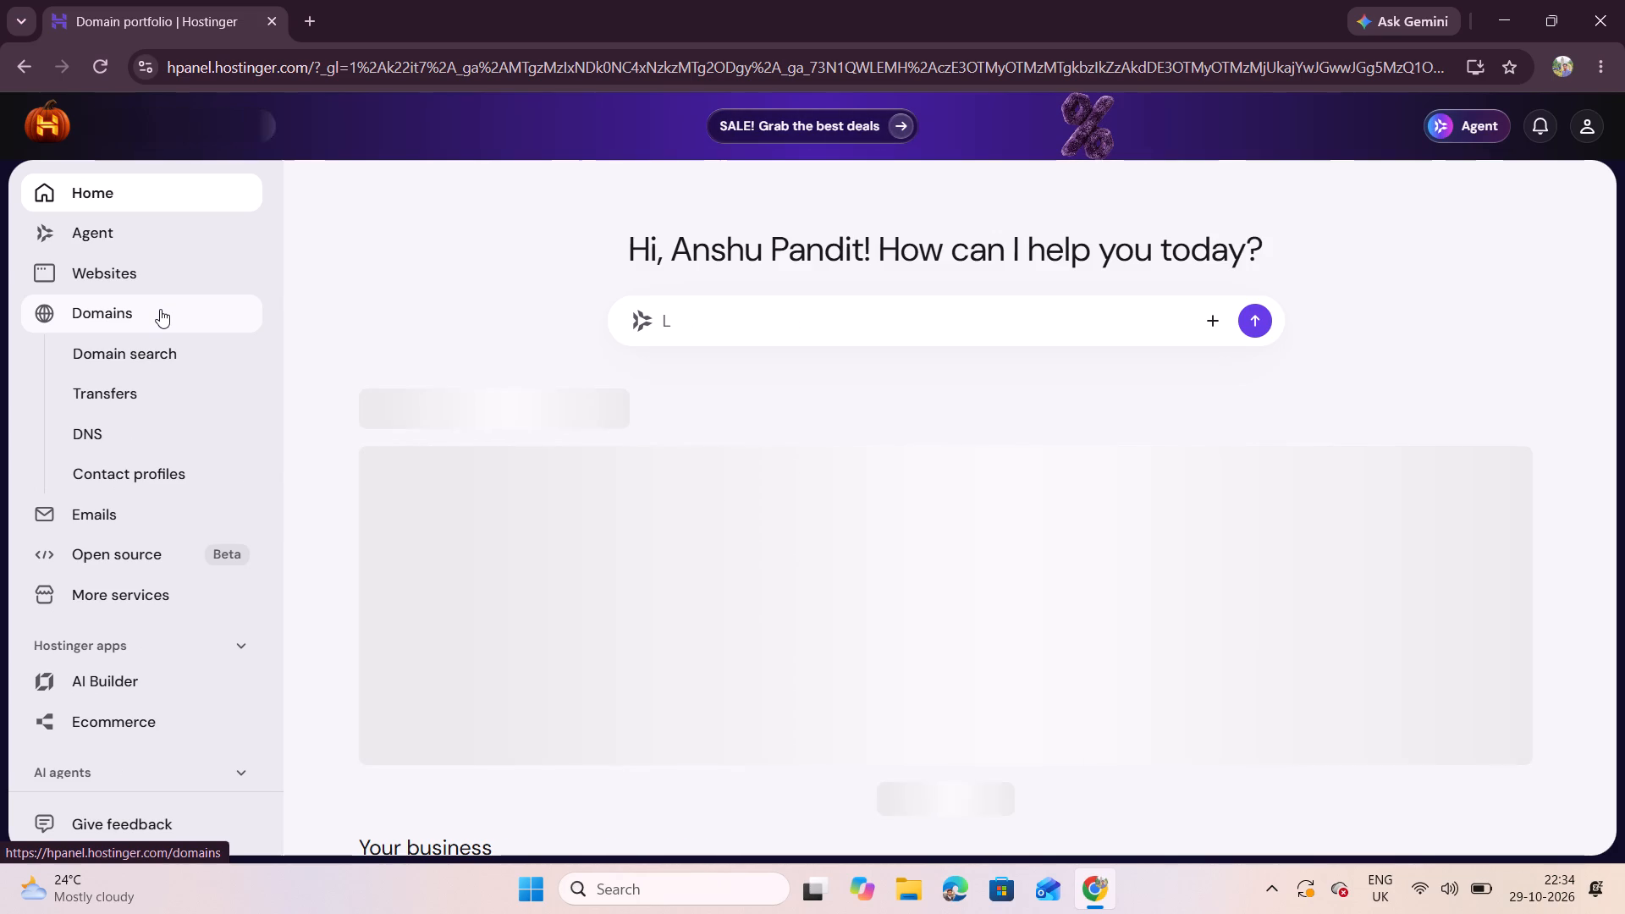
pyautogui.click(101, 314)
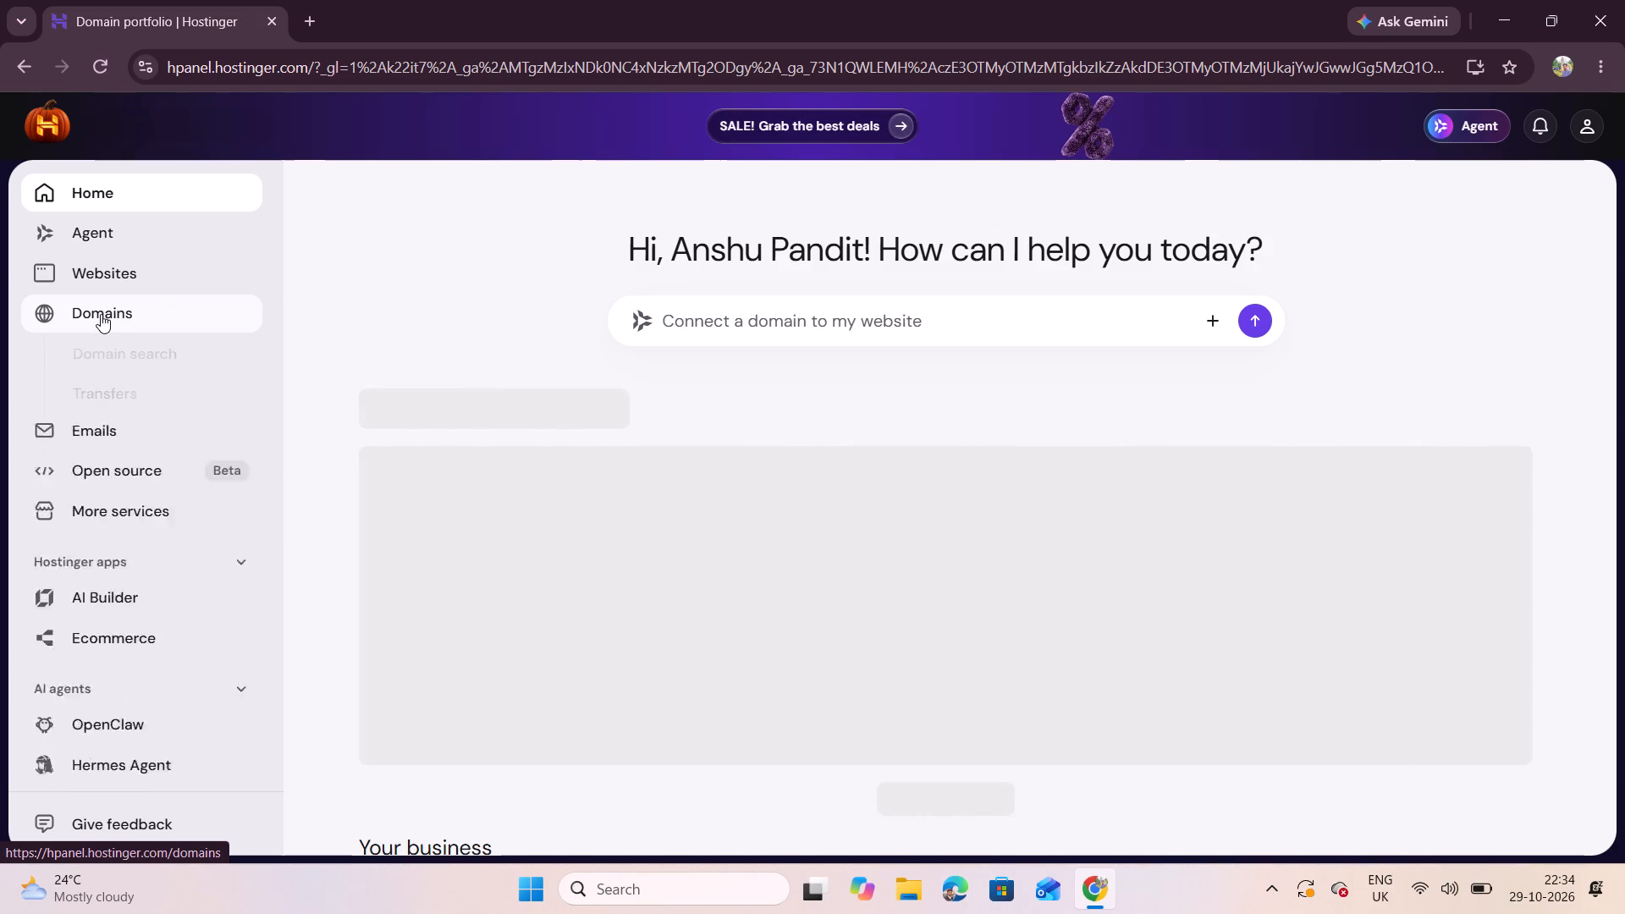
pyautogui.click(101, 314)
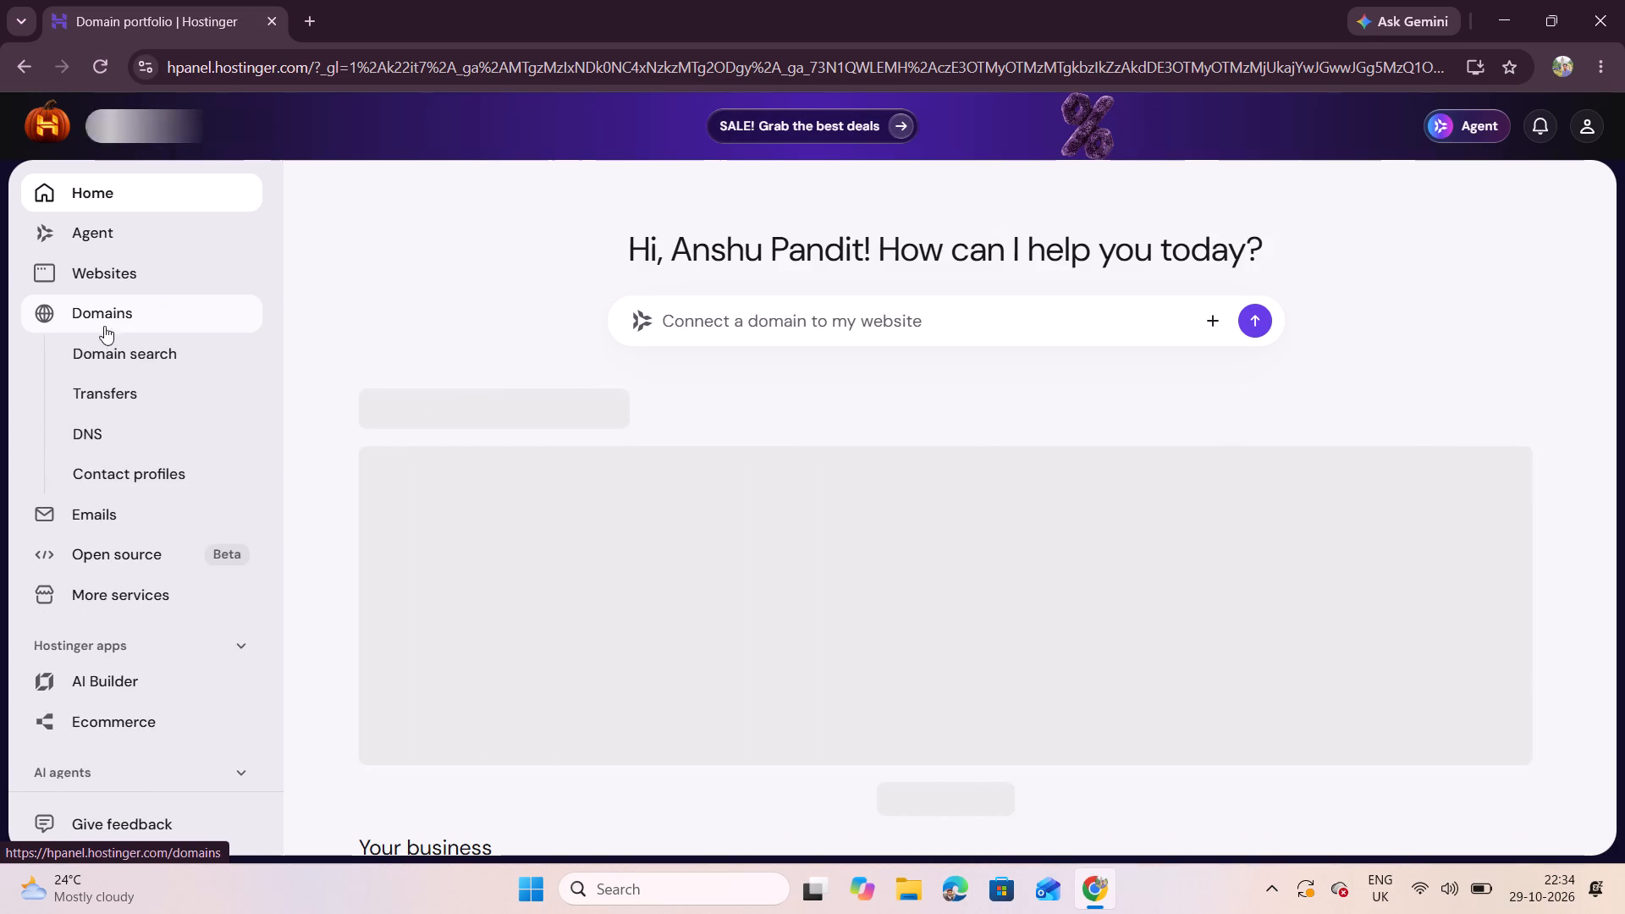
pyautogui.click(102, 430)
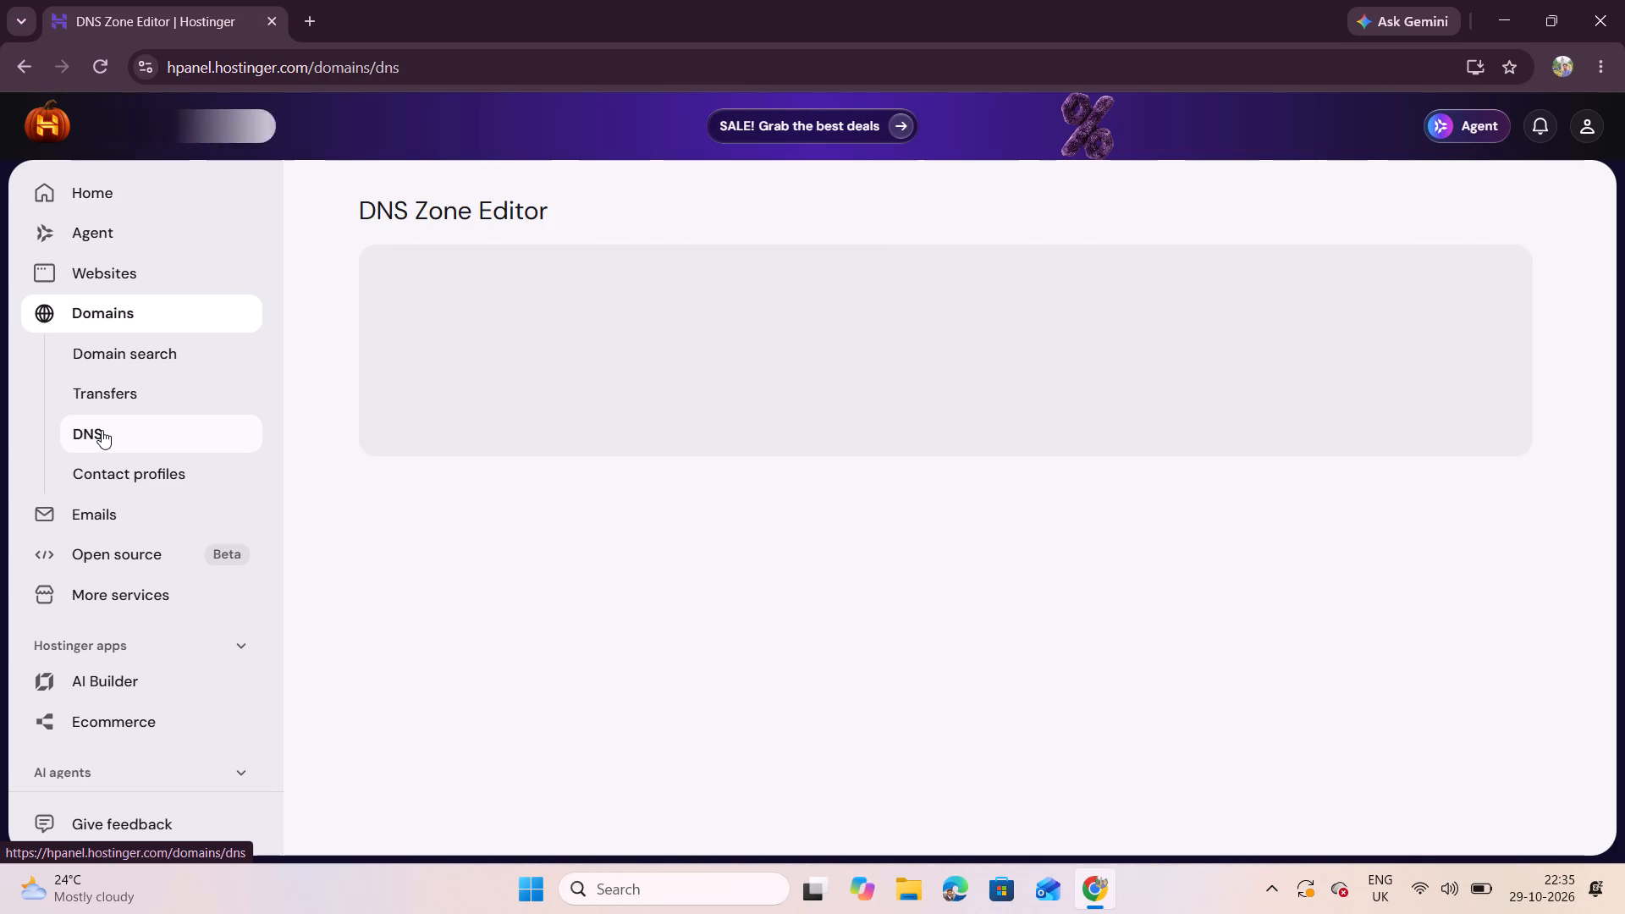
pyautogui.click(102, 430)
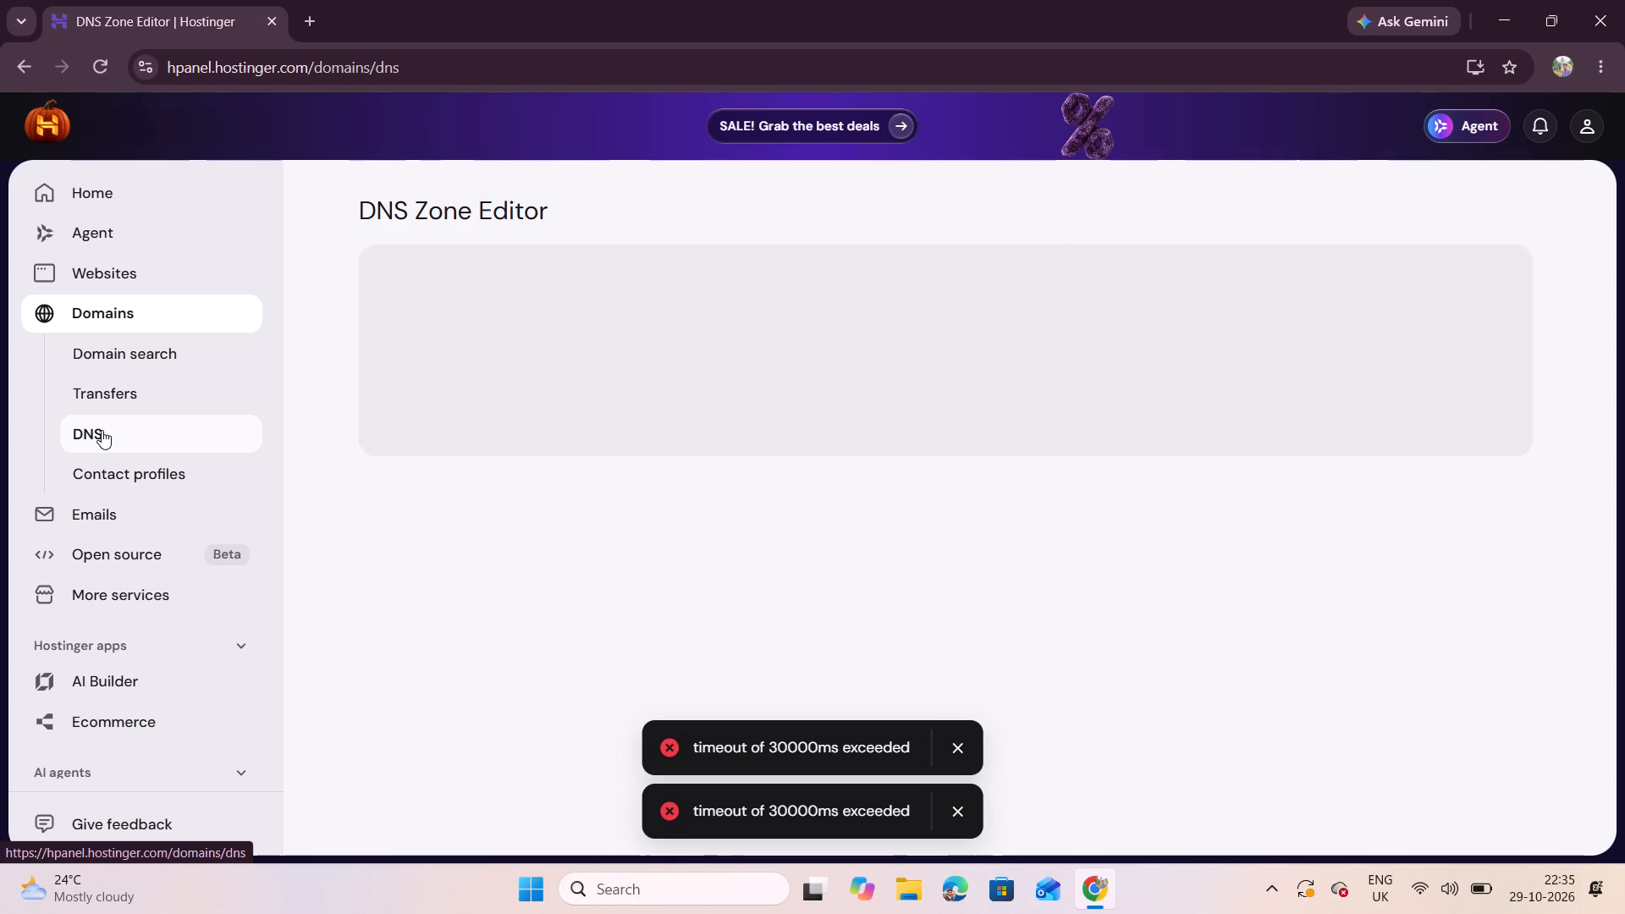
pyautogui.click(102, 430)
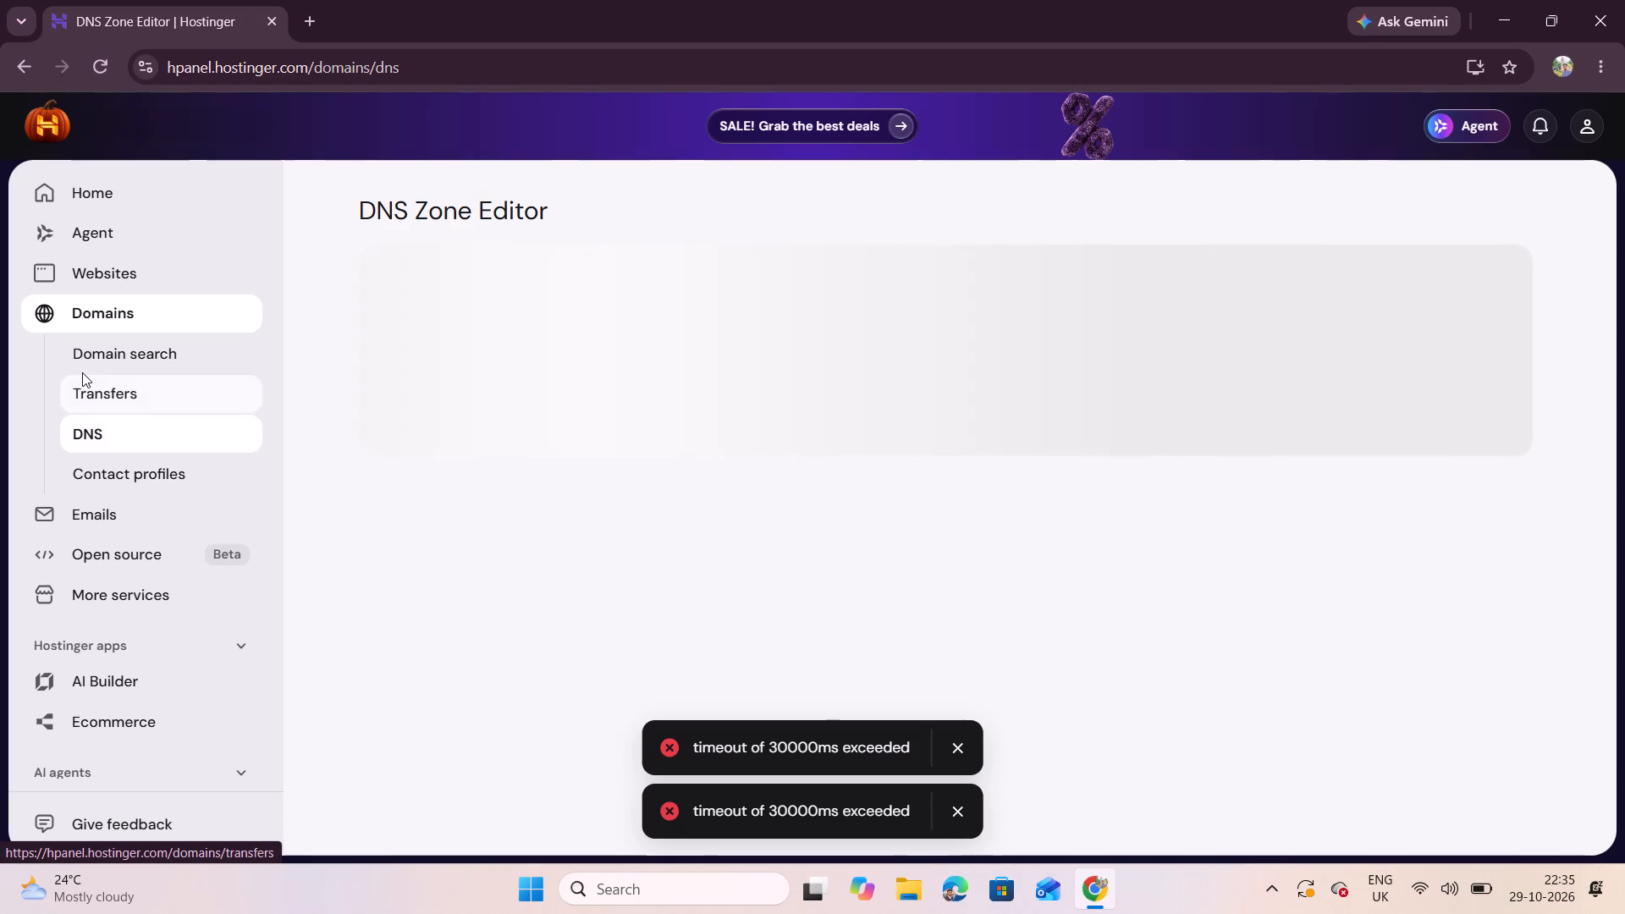
# Open the Domain portfolio page.
pyautogui.click(98, 304)
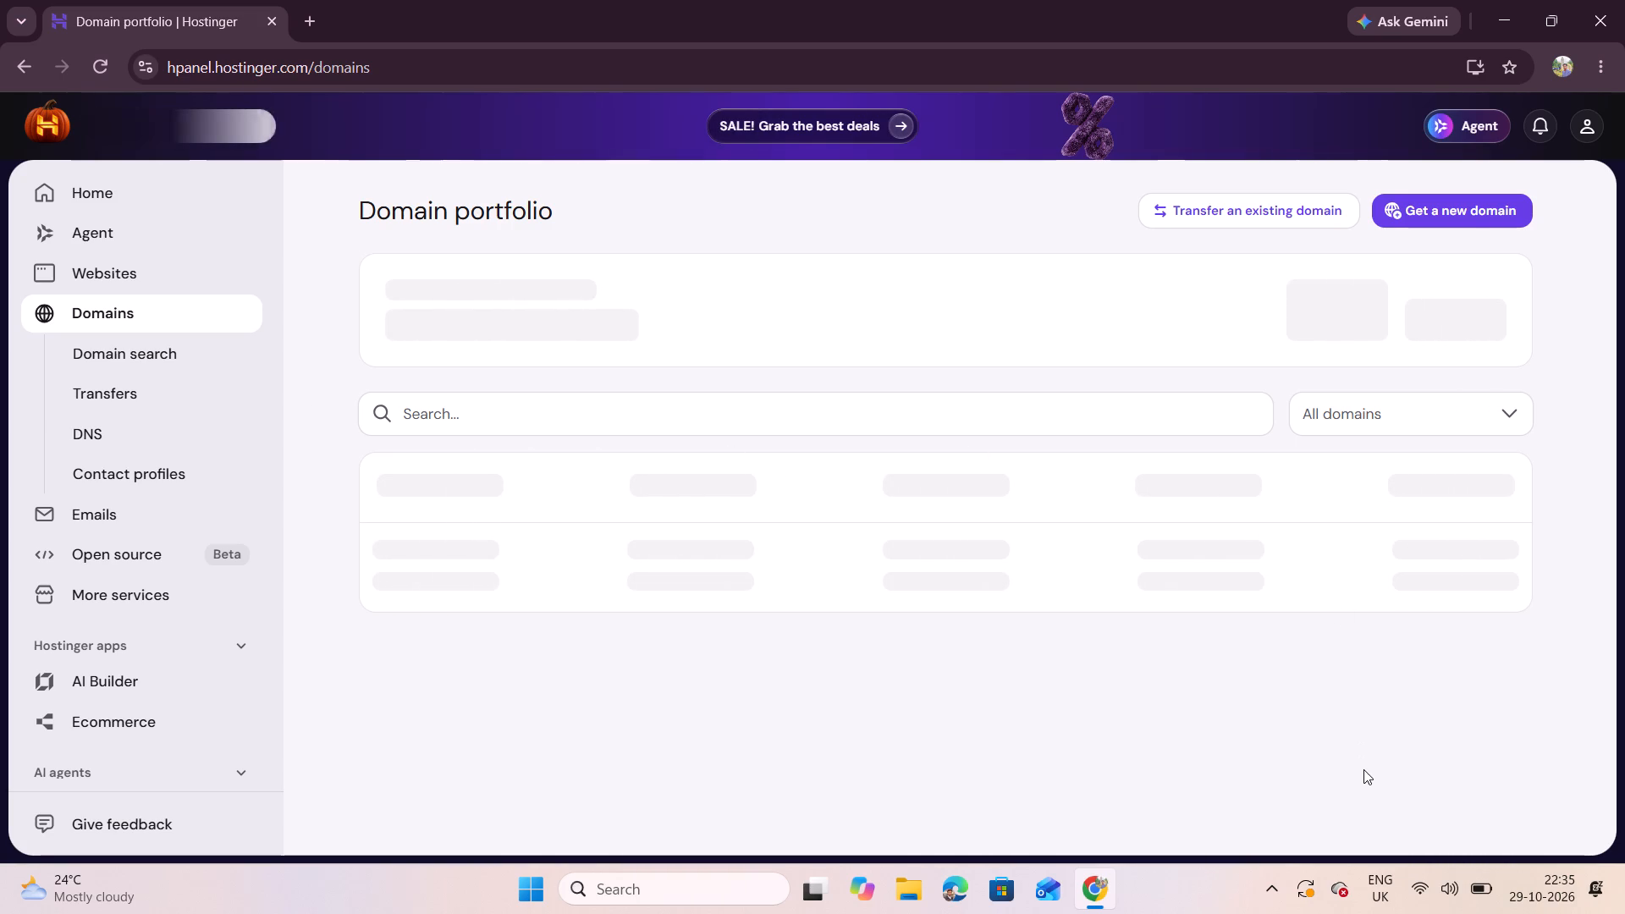
# Check the computer's Wi-Fi connection again while the Domain portfolio page loads.
pyautogui.click(1424, 876)
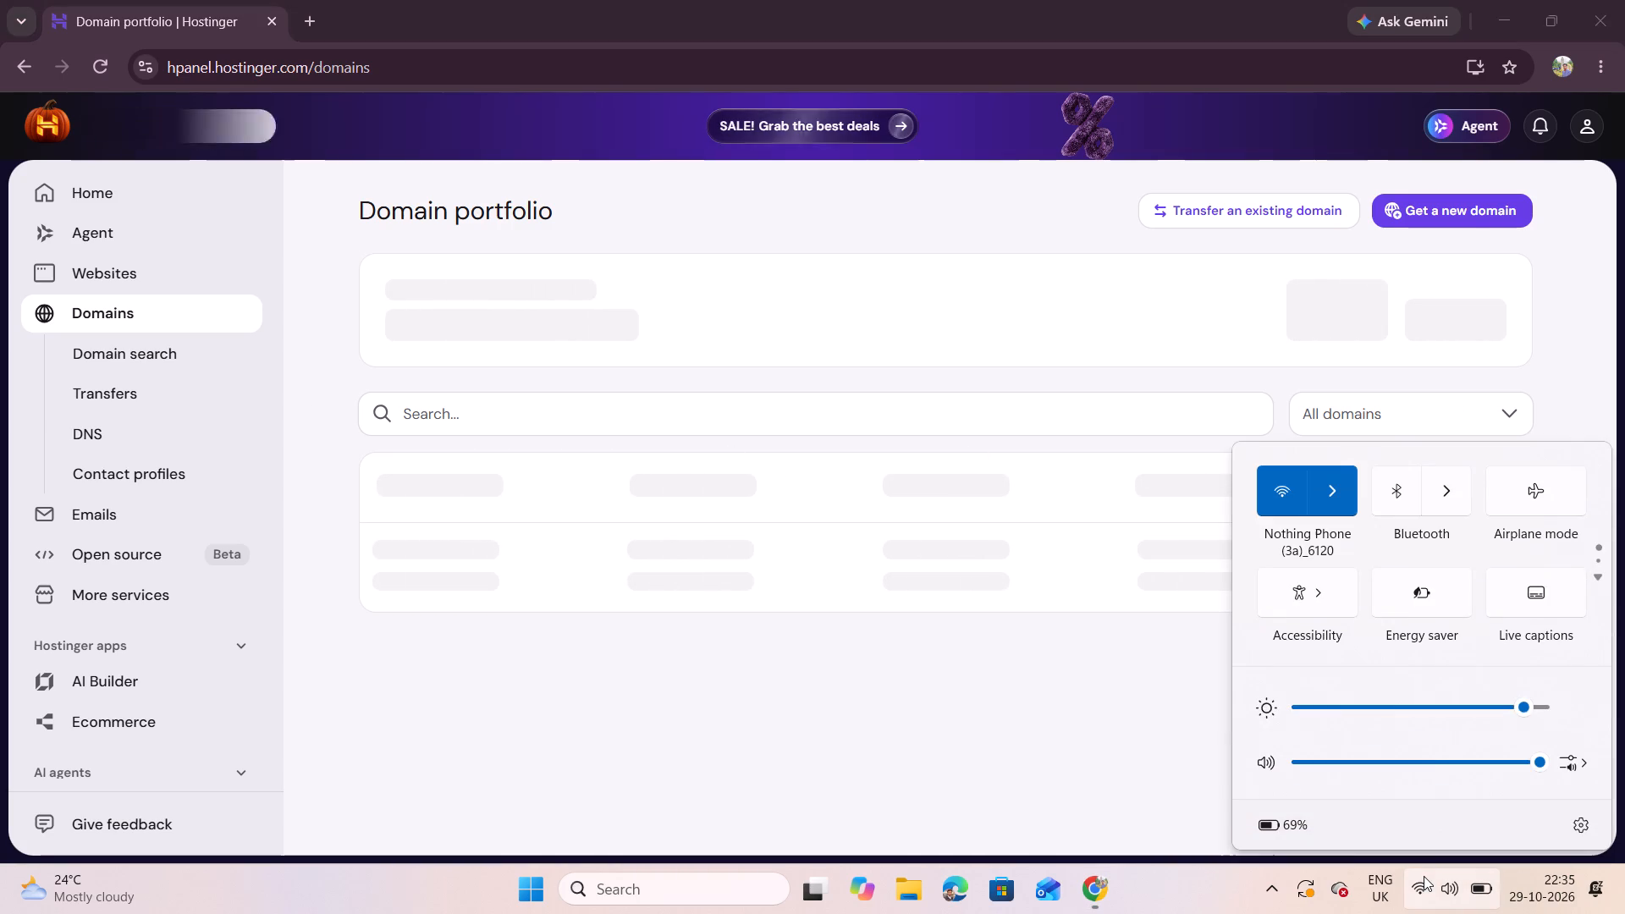
pyautogui.click(1340, 486)
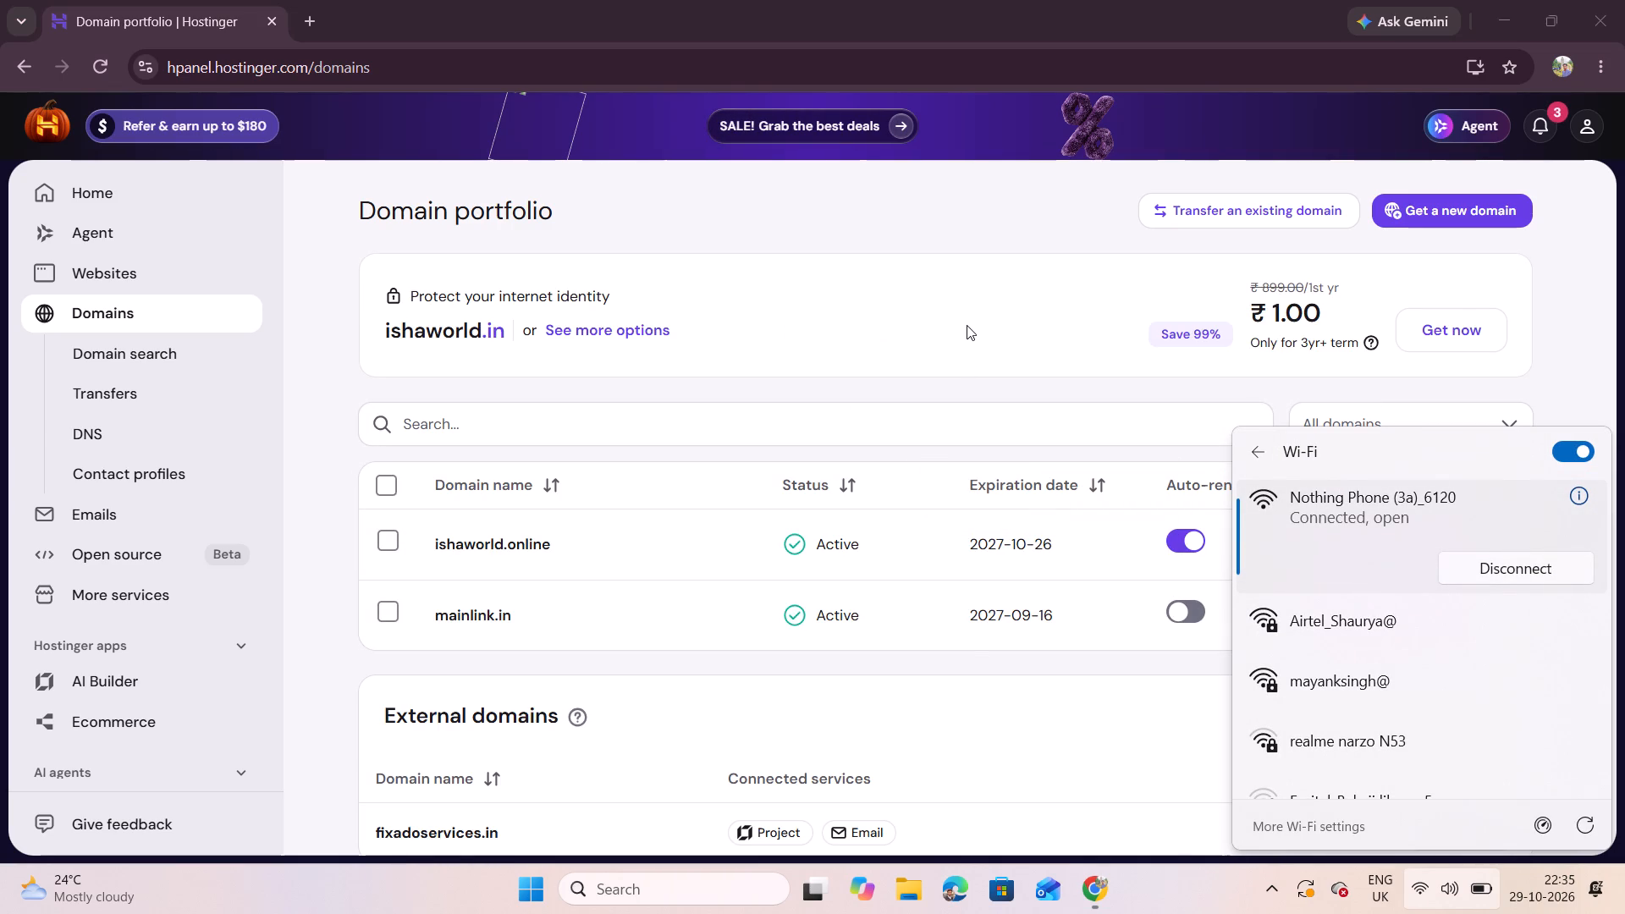
pyautogui.click(967, 325)
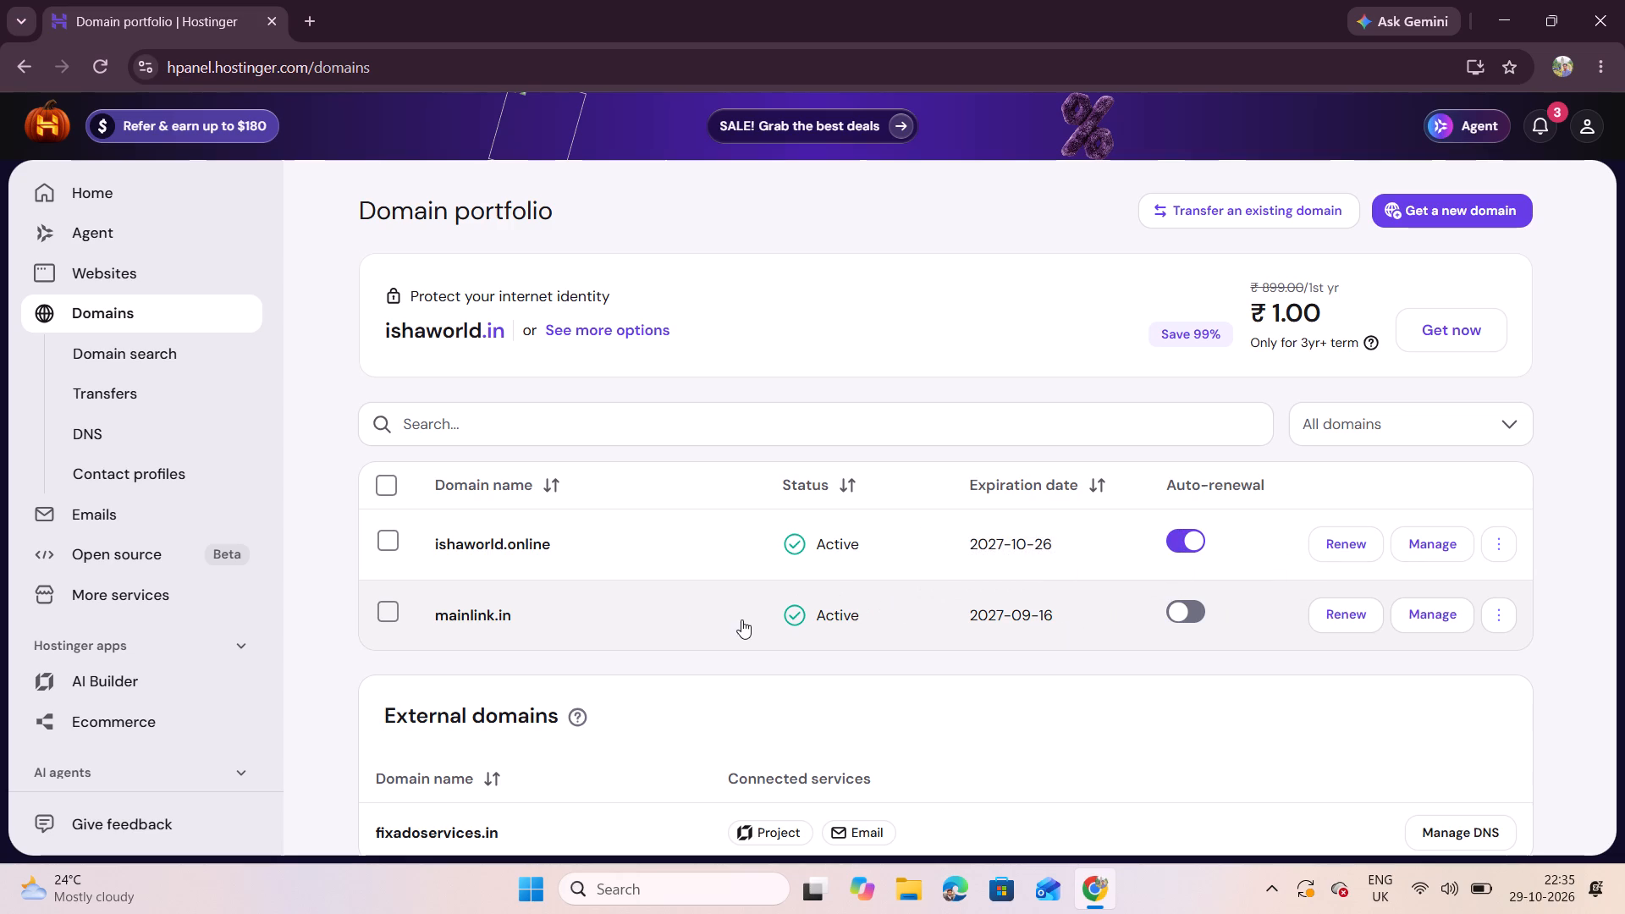
# Look through the registered and external domains in the Domain portfolio, leaving mainlink.in unselected.
pyautogui.click(684, 614)
pyautogui.click(684, 614)
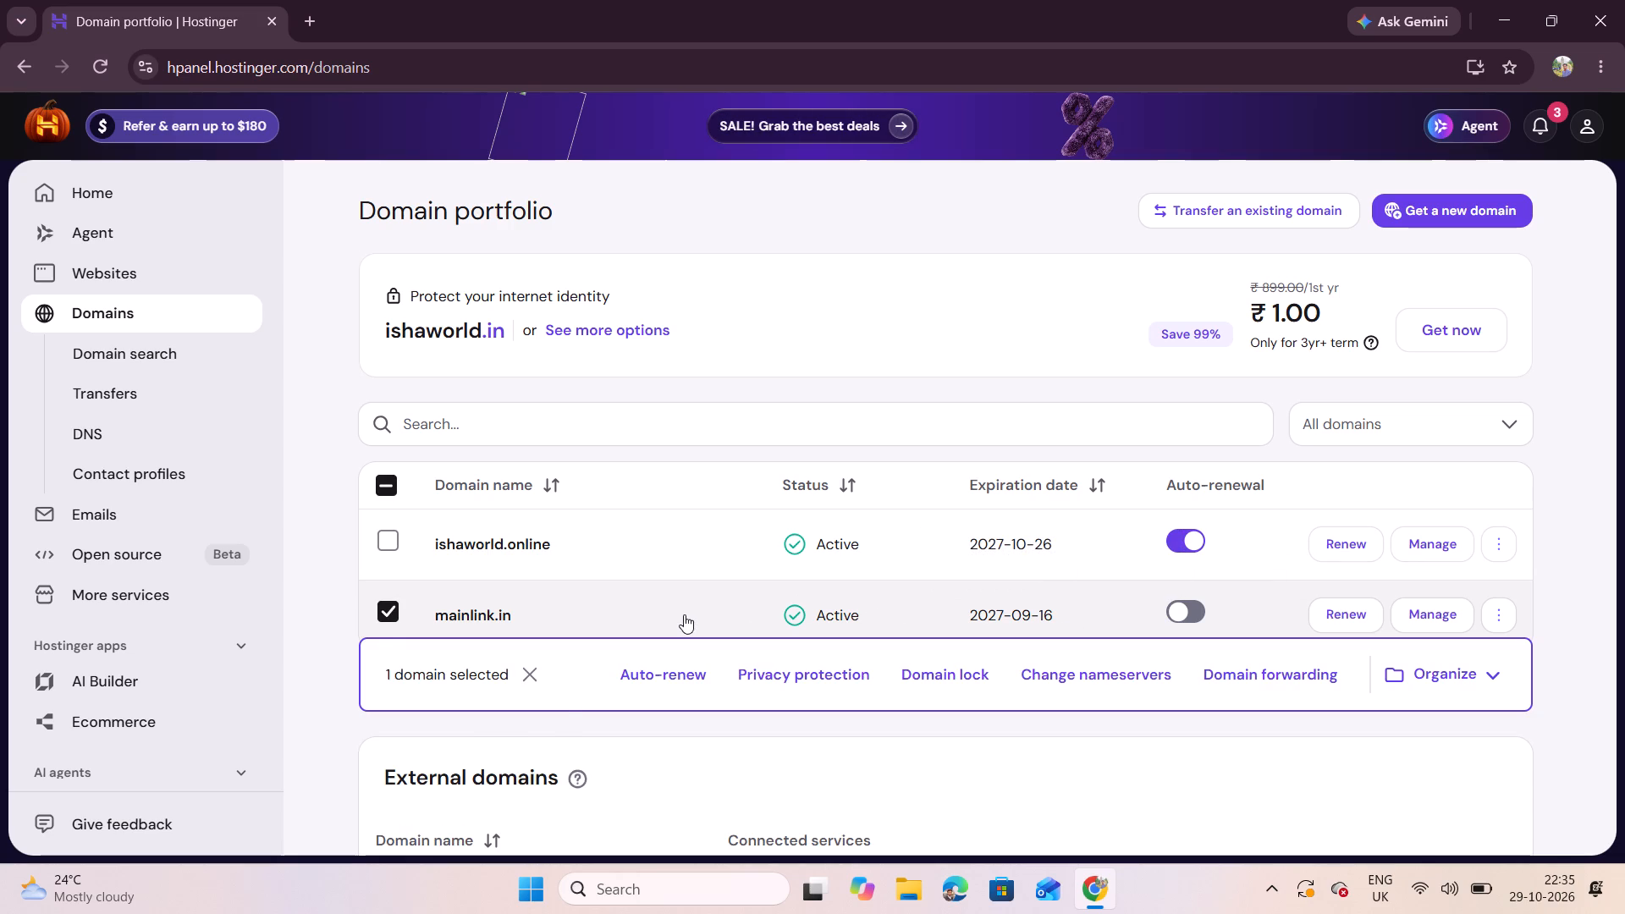
pyautogui.scroll(-2, 815, 685)
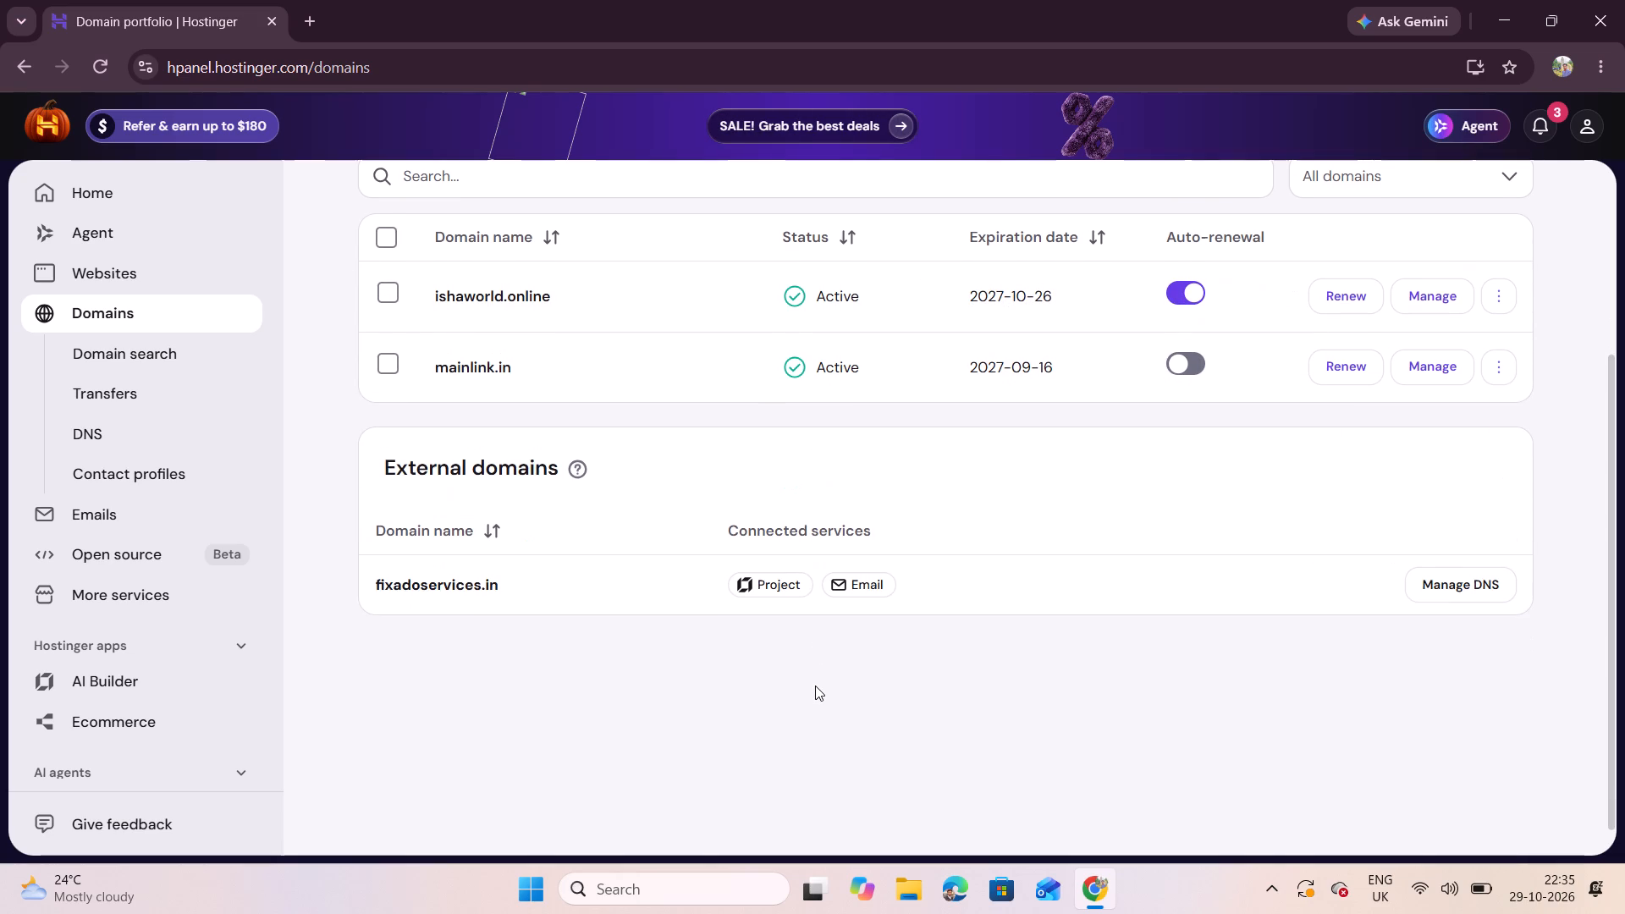
pyautogui.scroll(2, 815, 685)
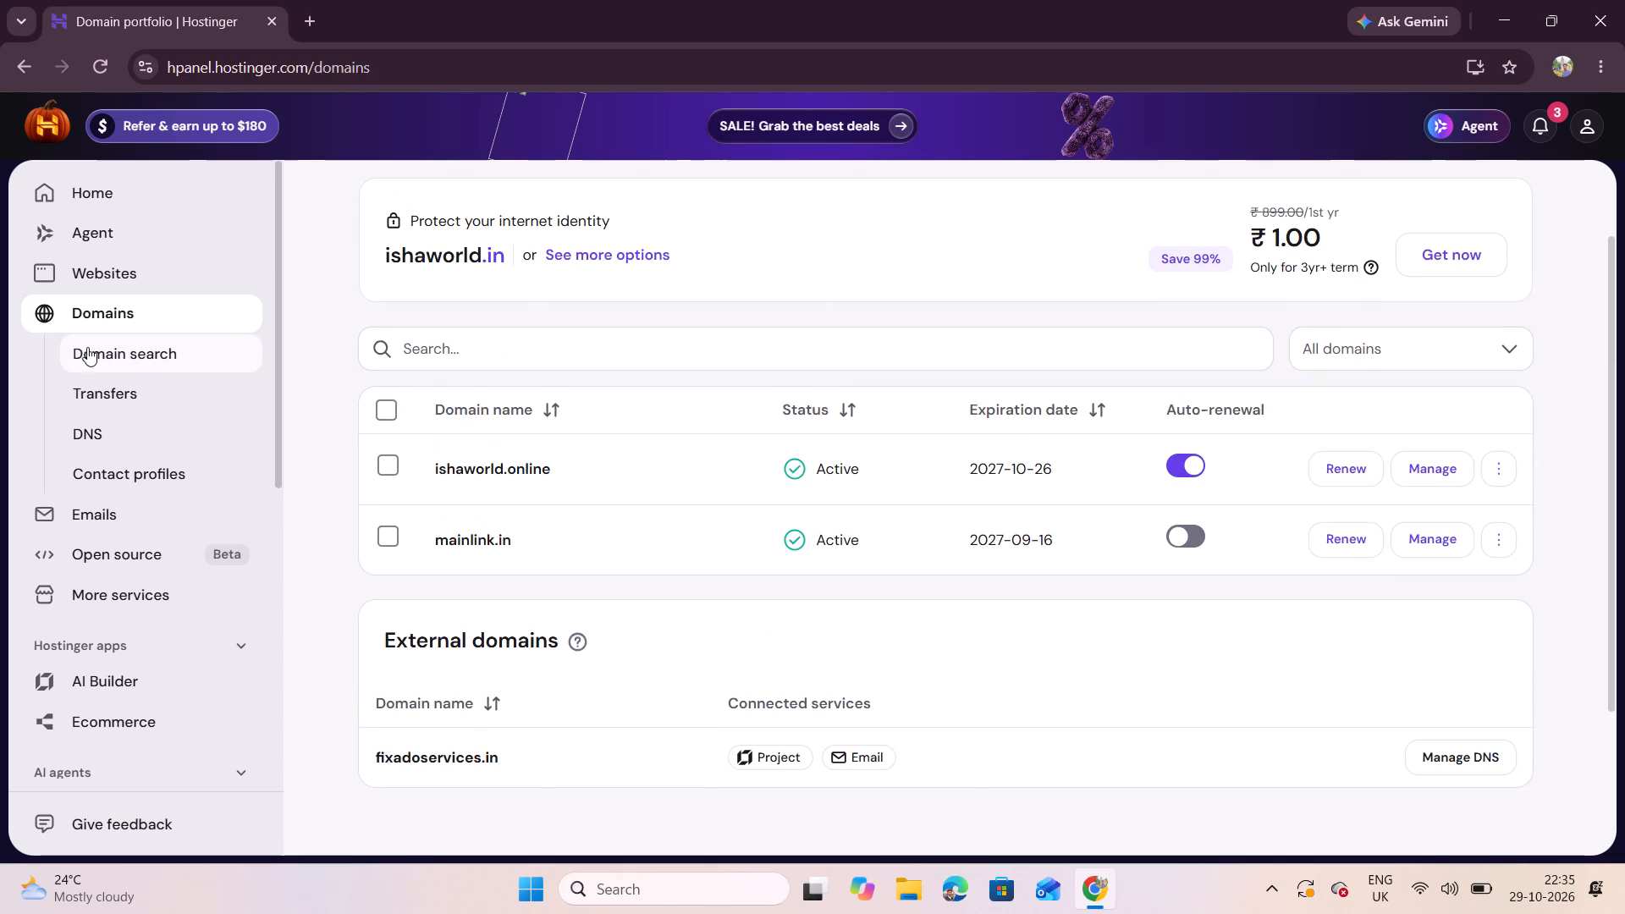
# Open the DNS Zone Editor and choose mainlink.in as the domain to manage.
pyautogui.click(106, 442)
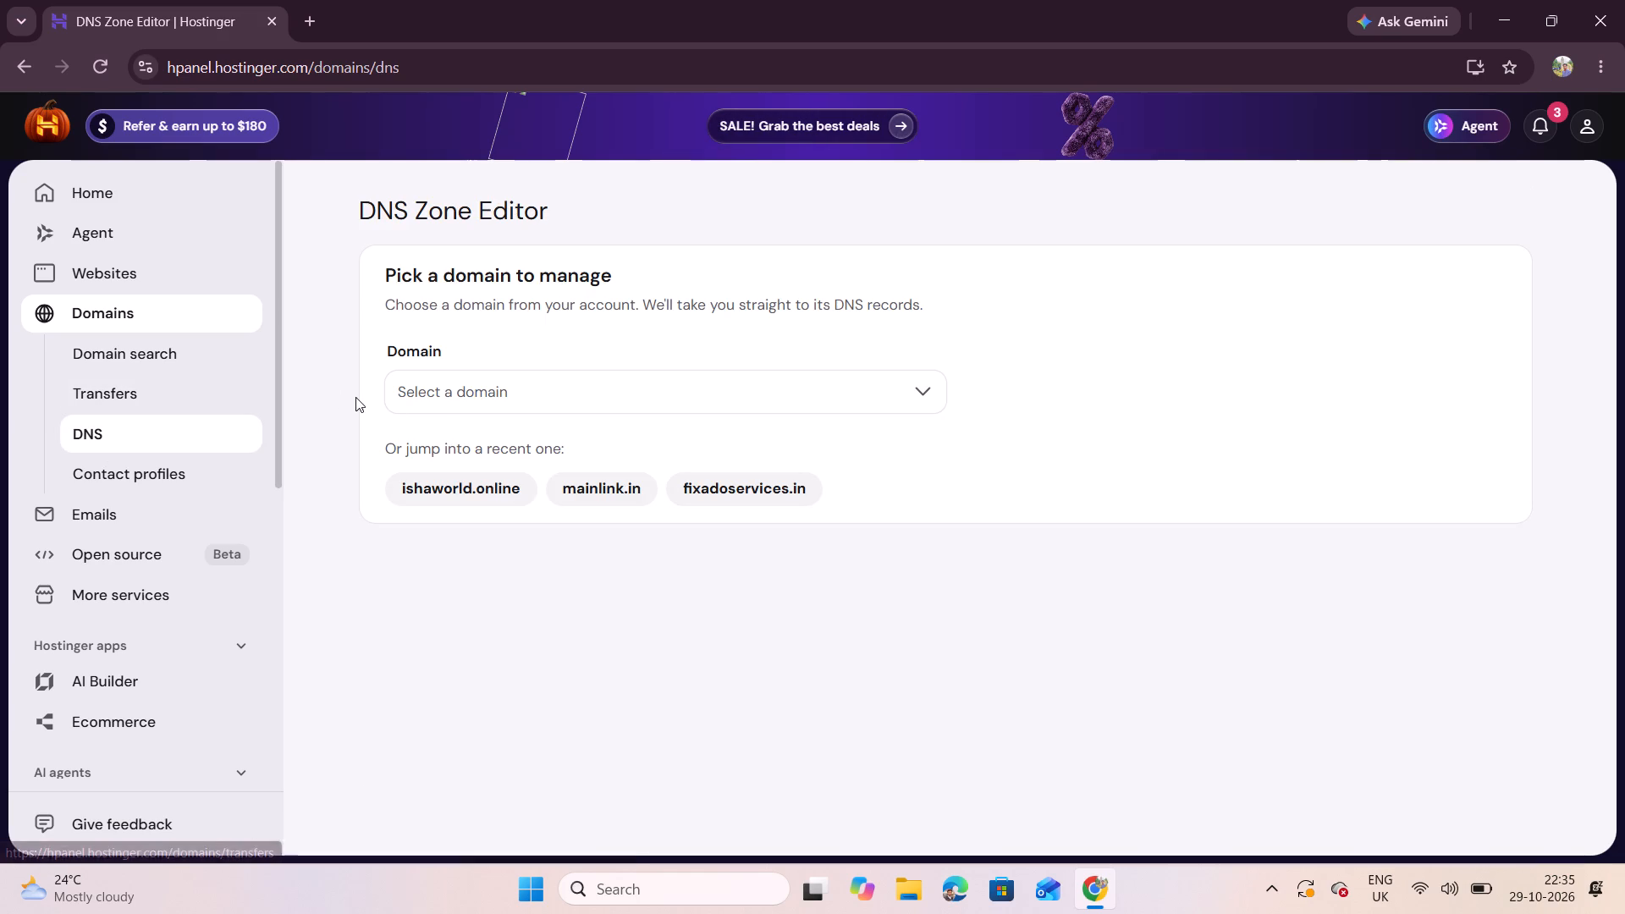
pyautogui.click(438, 402)
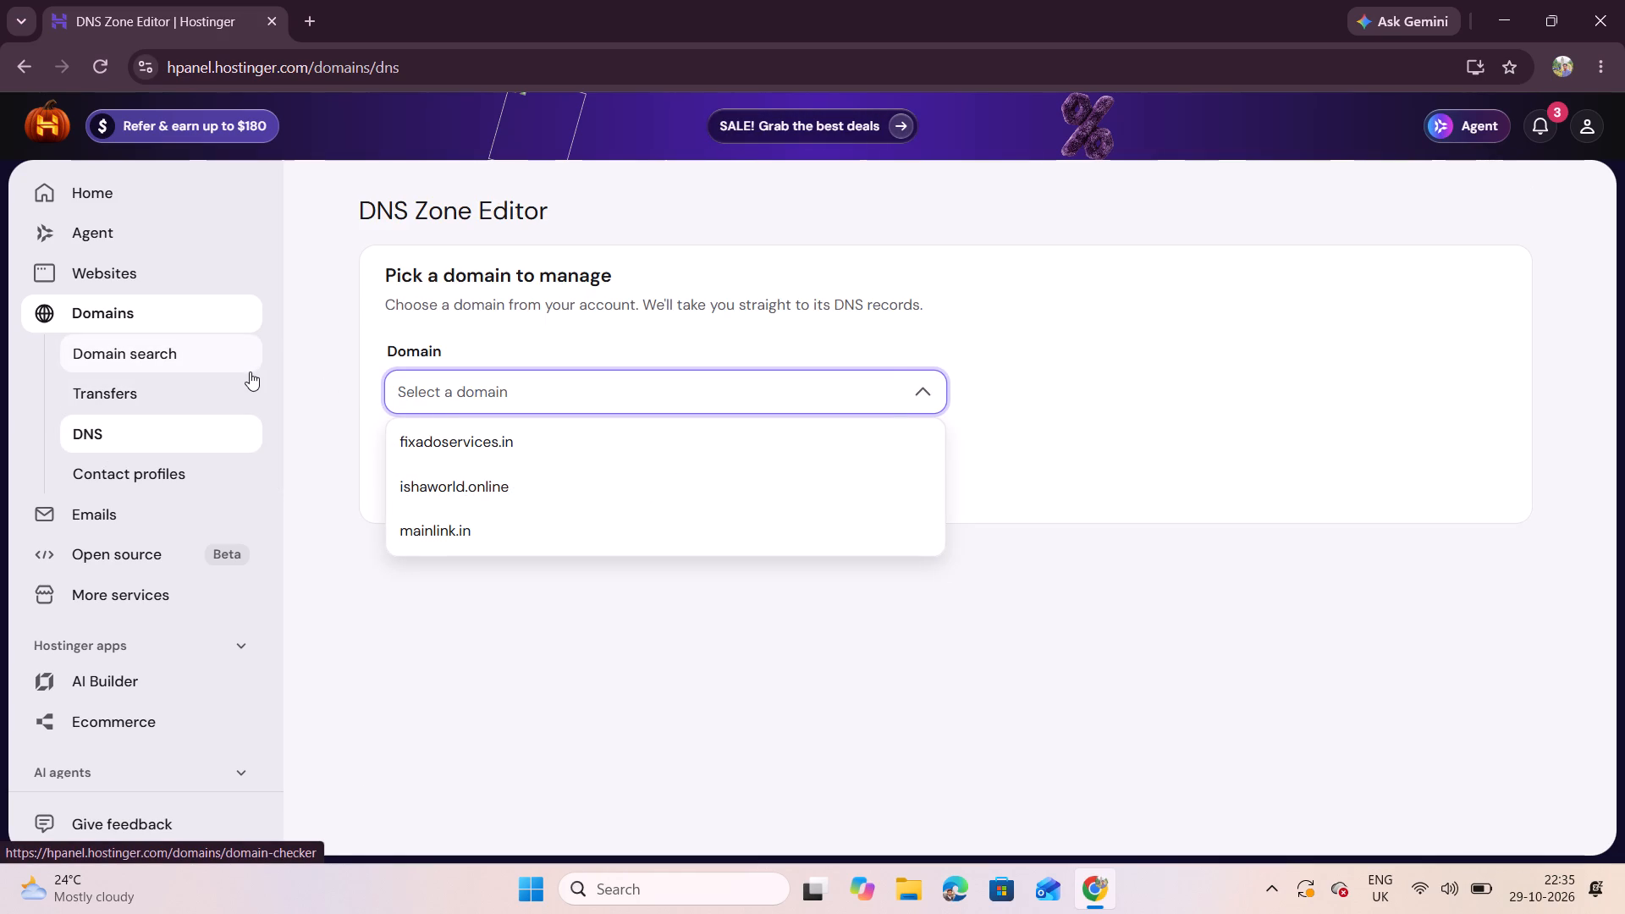
pyautogui.click(418, 531)
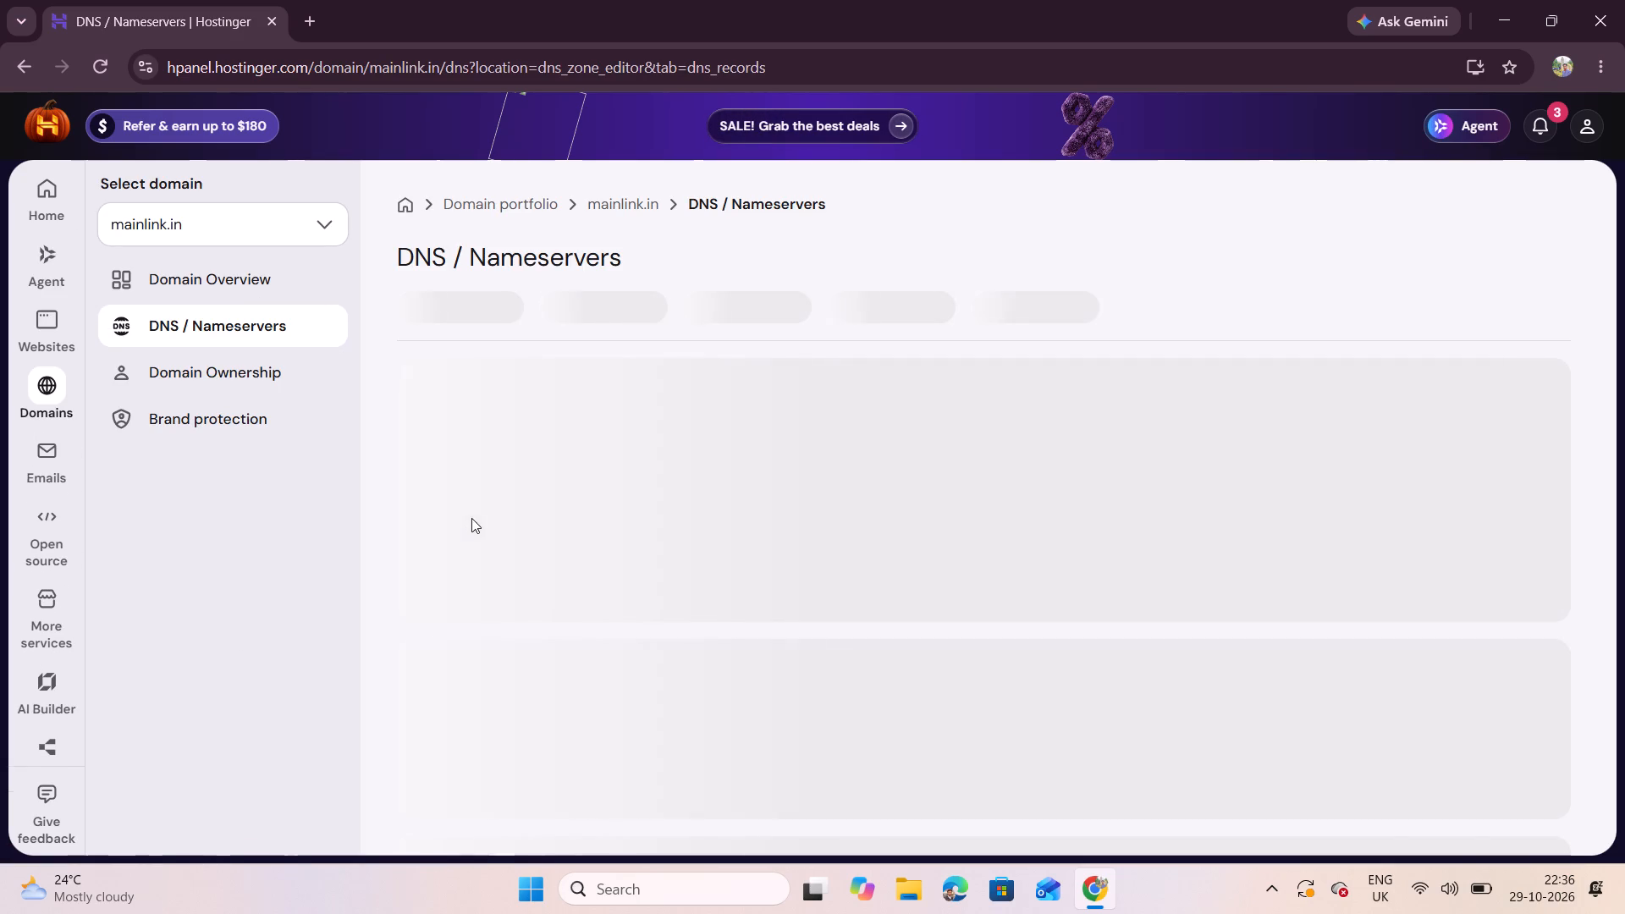
# Delete the CNAME record named hostingermail-c._domainkey from mainlink.in's DNS records.
pyautogui.scroll(-4, 471, 518)
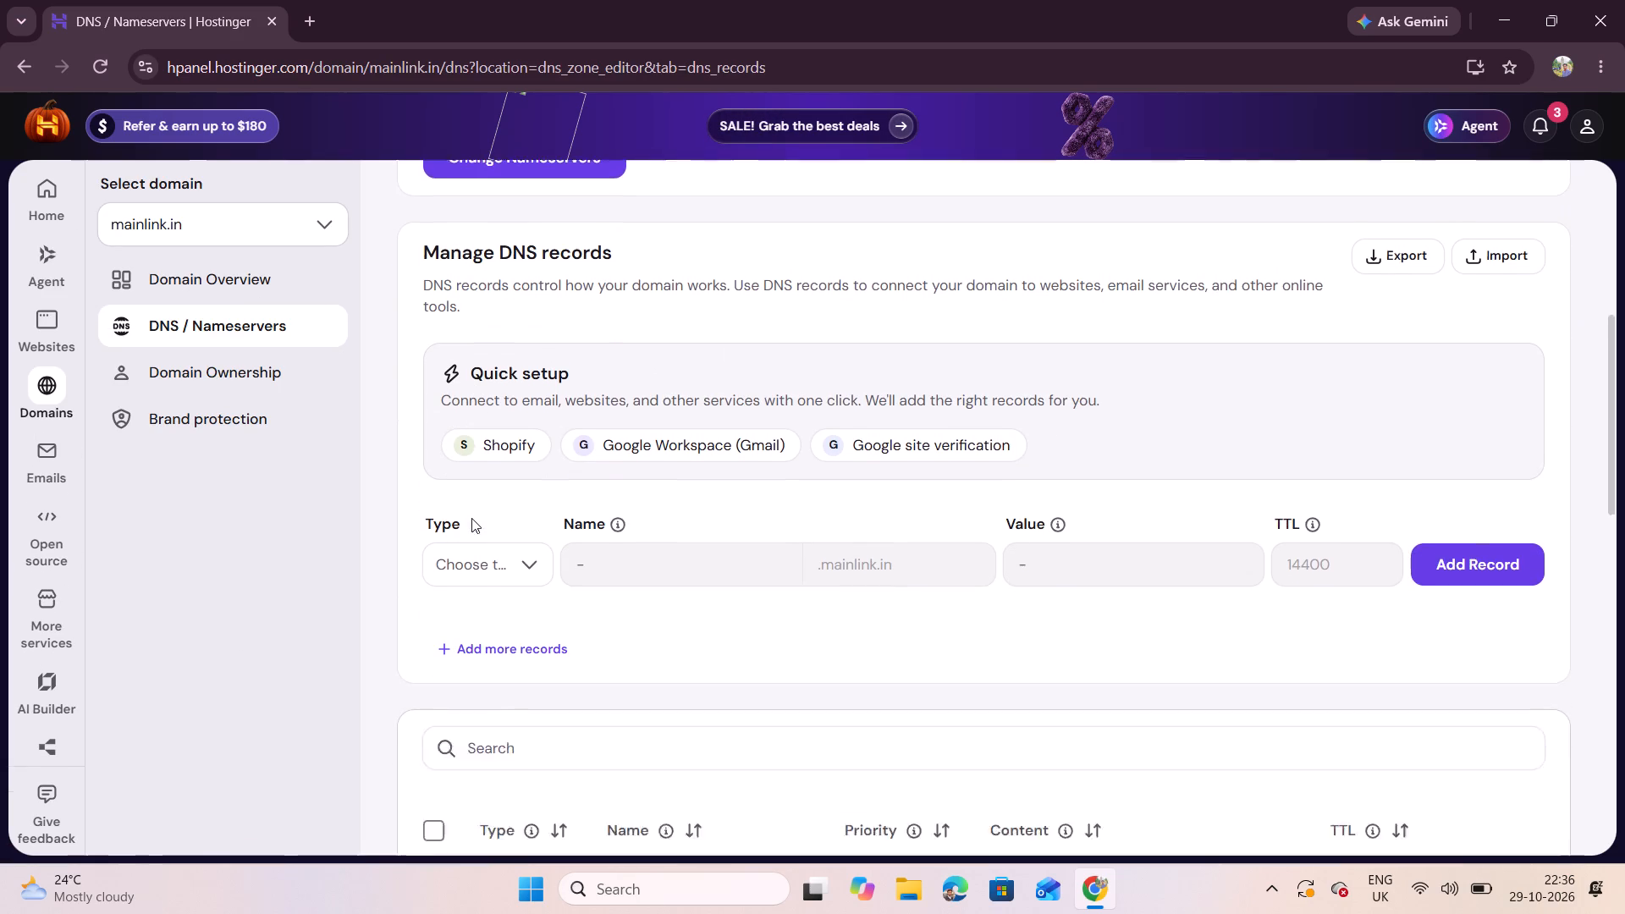
pyautogui.scroll(-4, 471, 518)
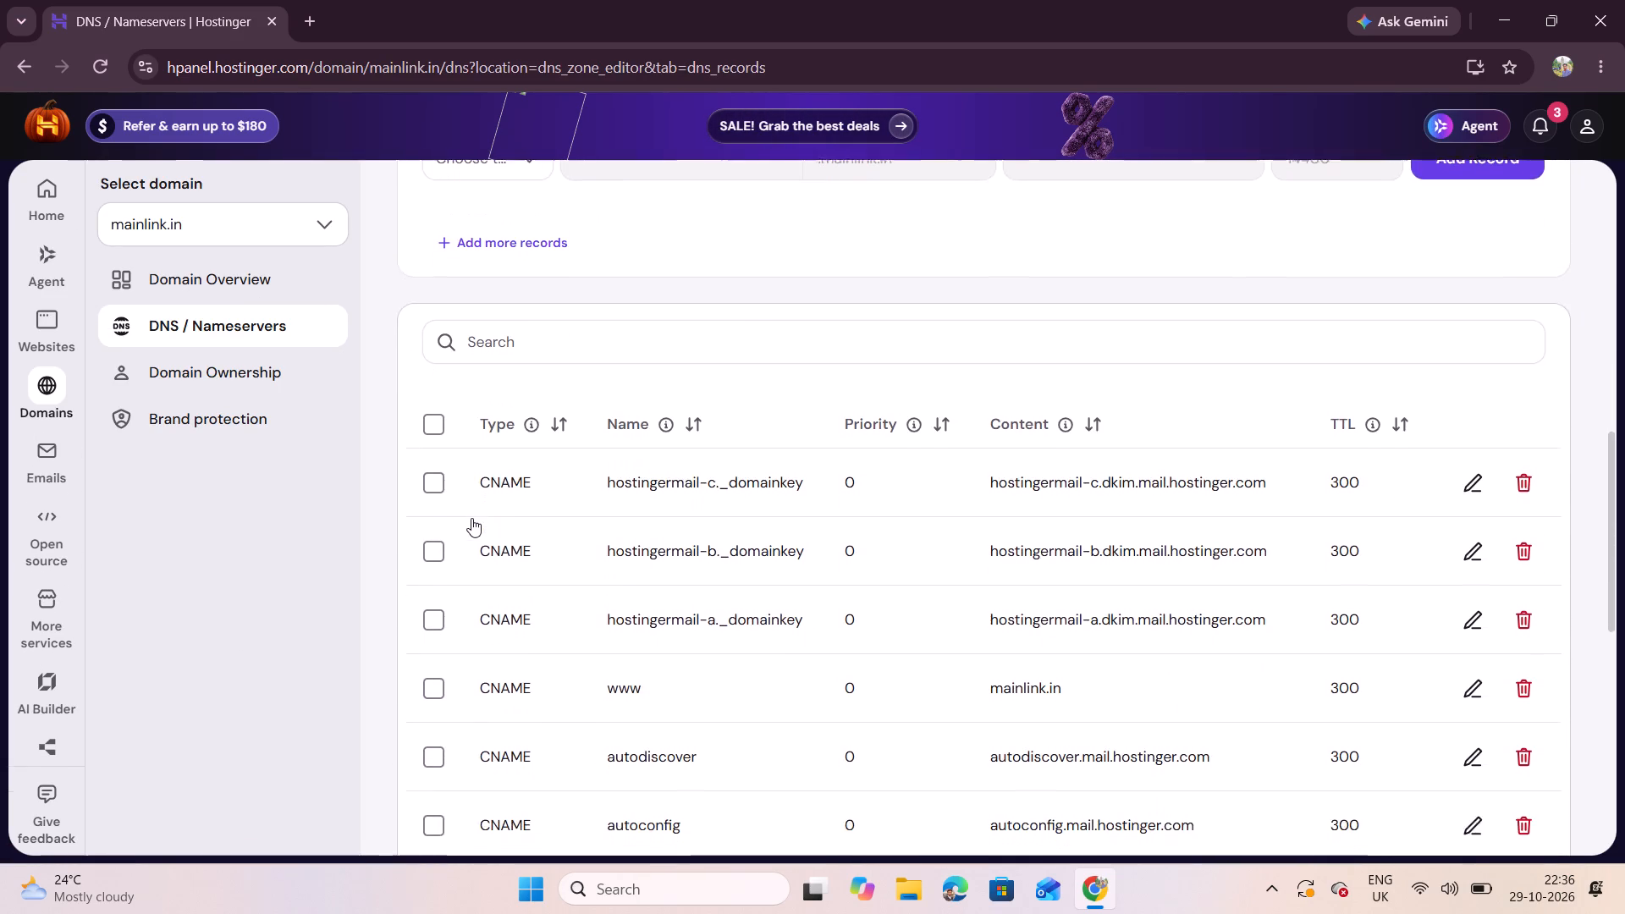
pyautogui.scroll(-6, 471, 518)
pyautogui.scroll(1, 471, 518)
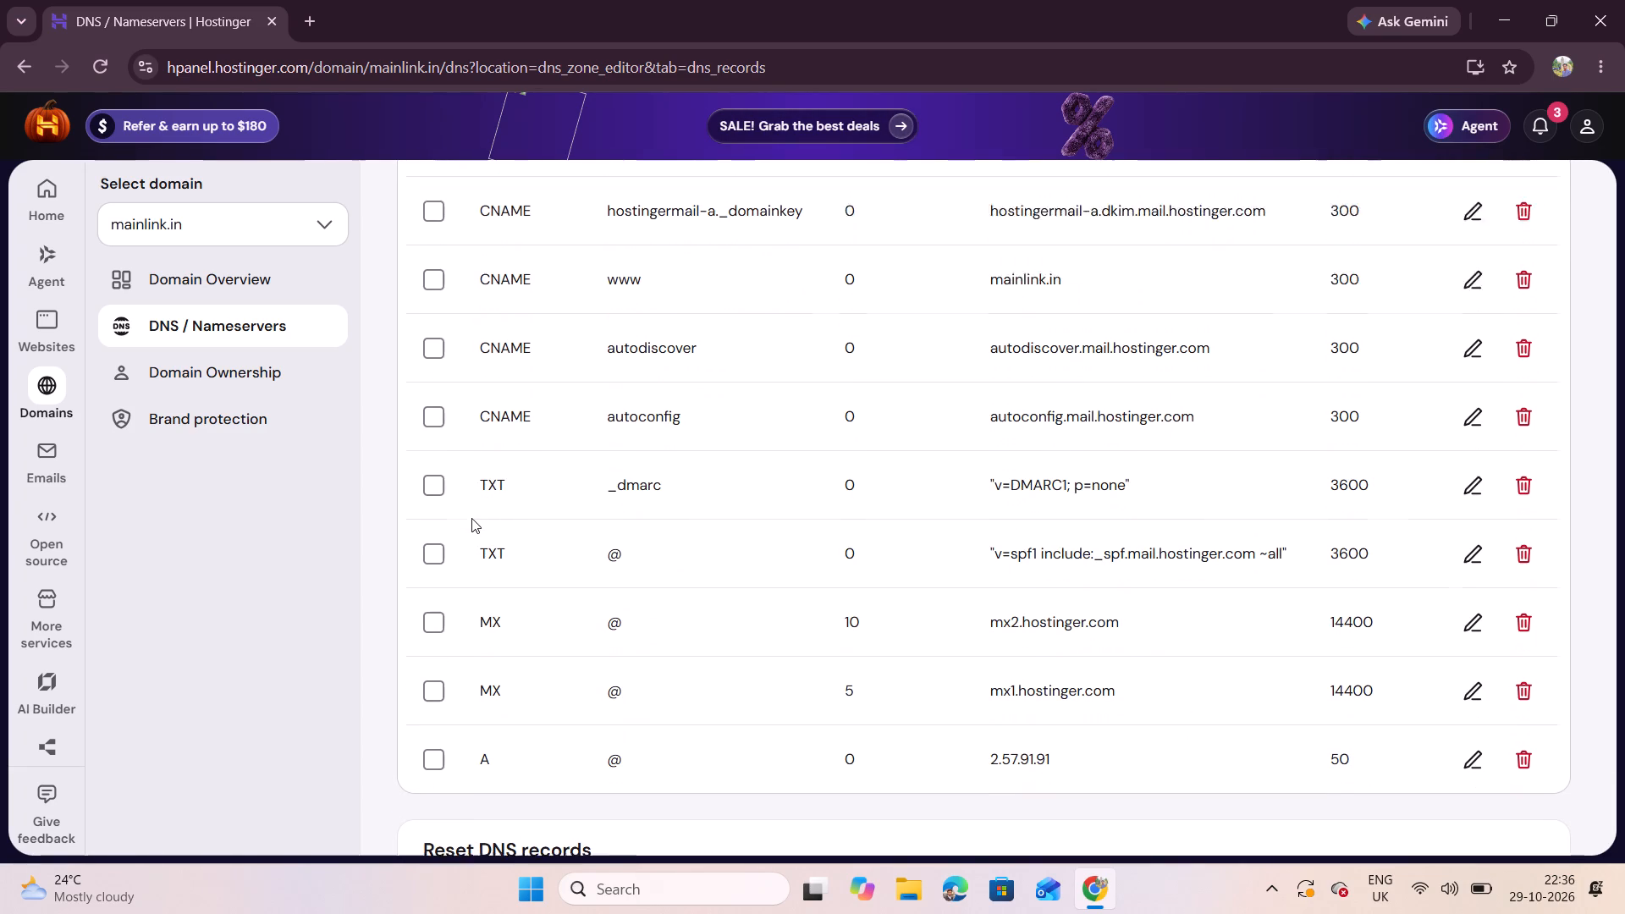
pyautogui.scroll(2, 471, 518)
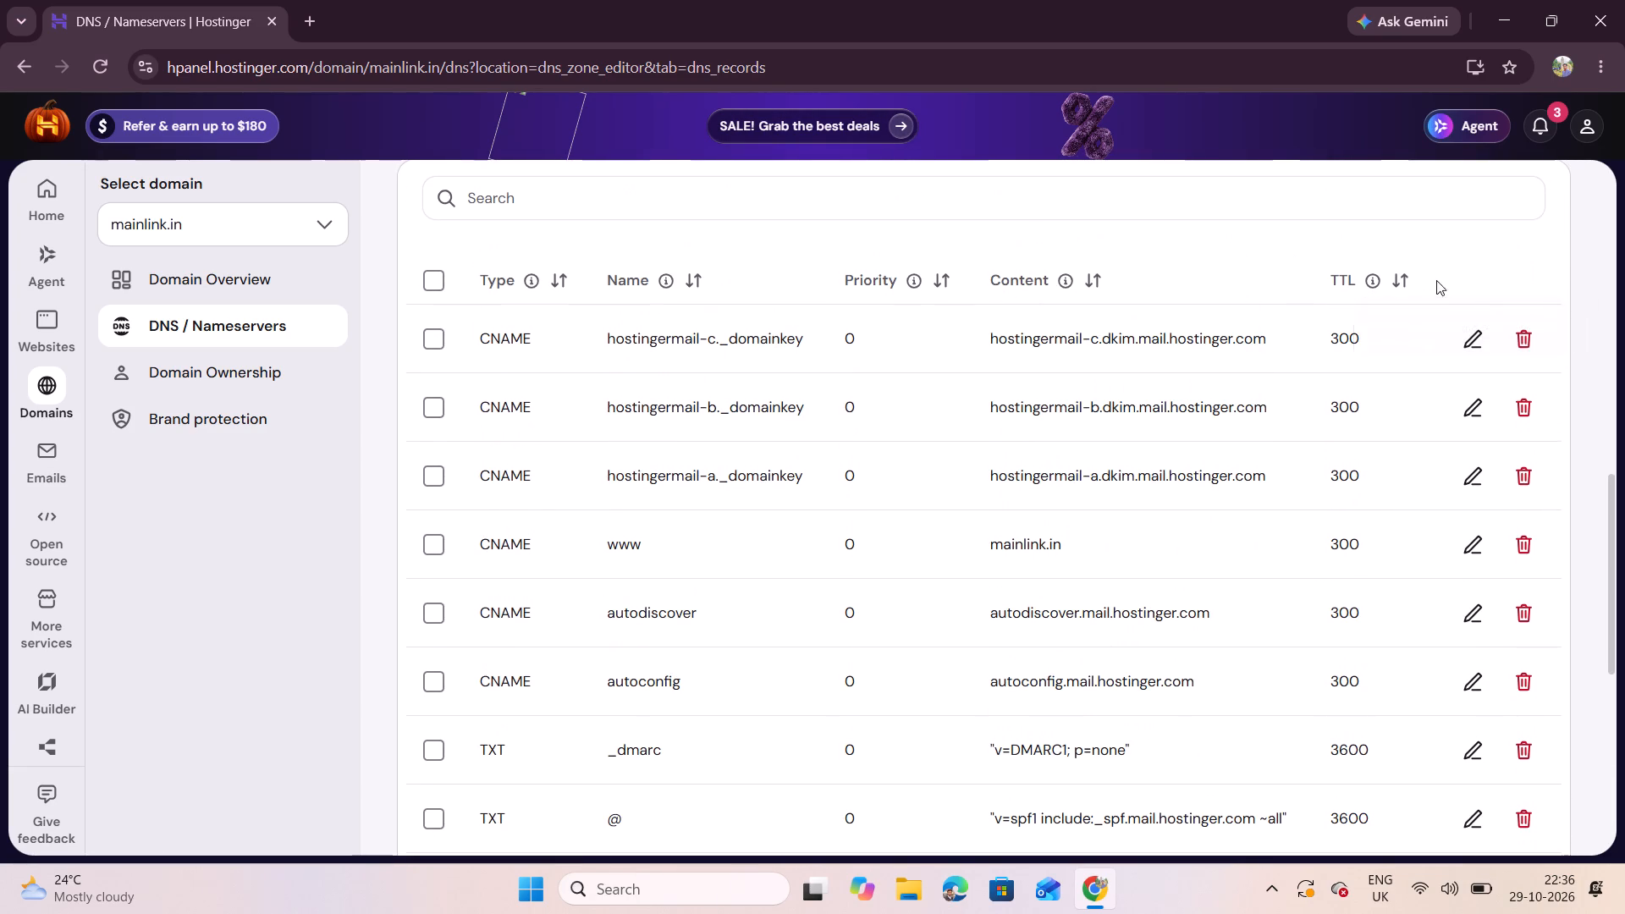
pyautogui.click(1525, 343)
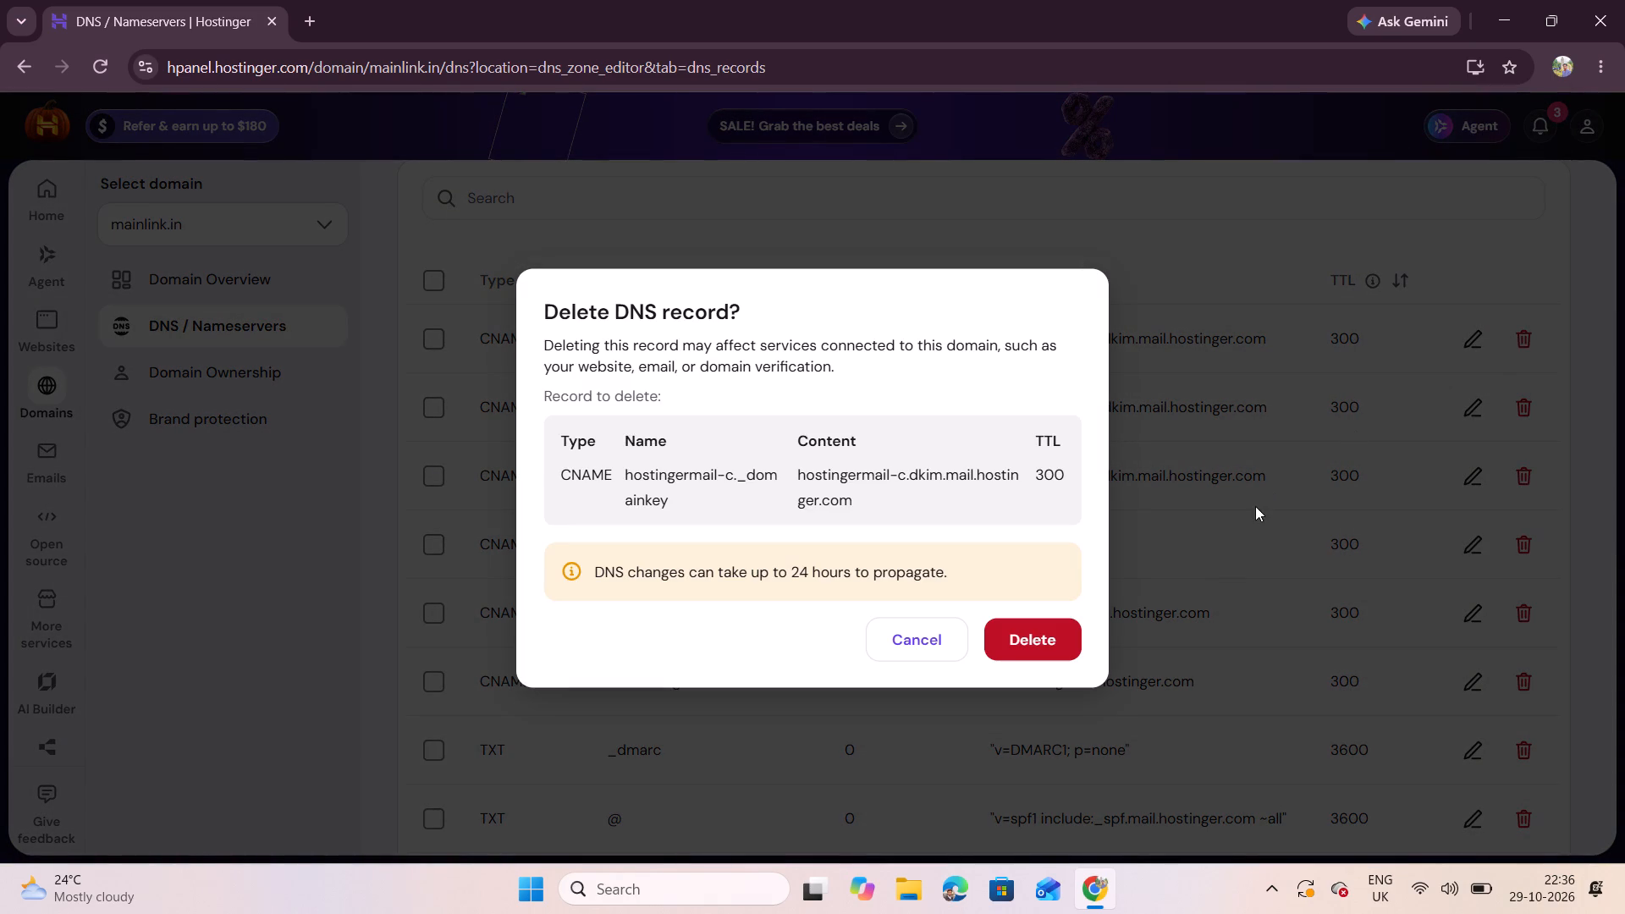
pyautogui.click(1050, 641)
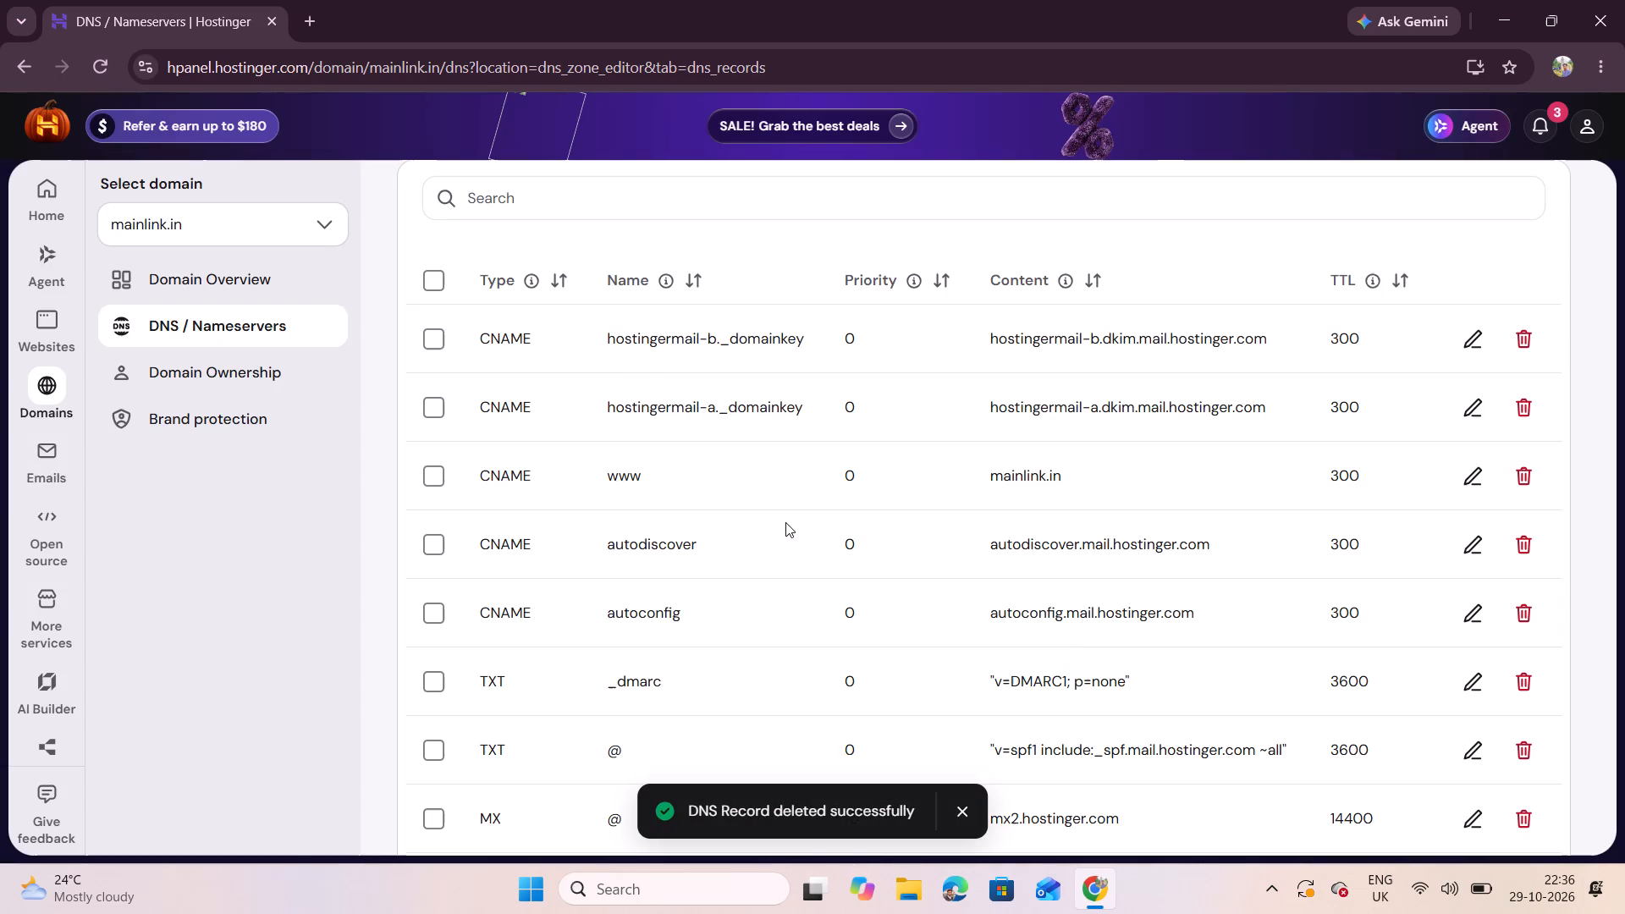
# Select all remaining DNS records of mainlink.in and delete them together.
pyautogui.click(427, 284)
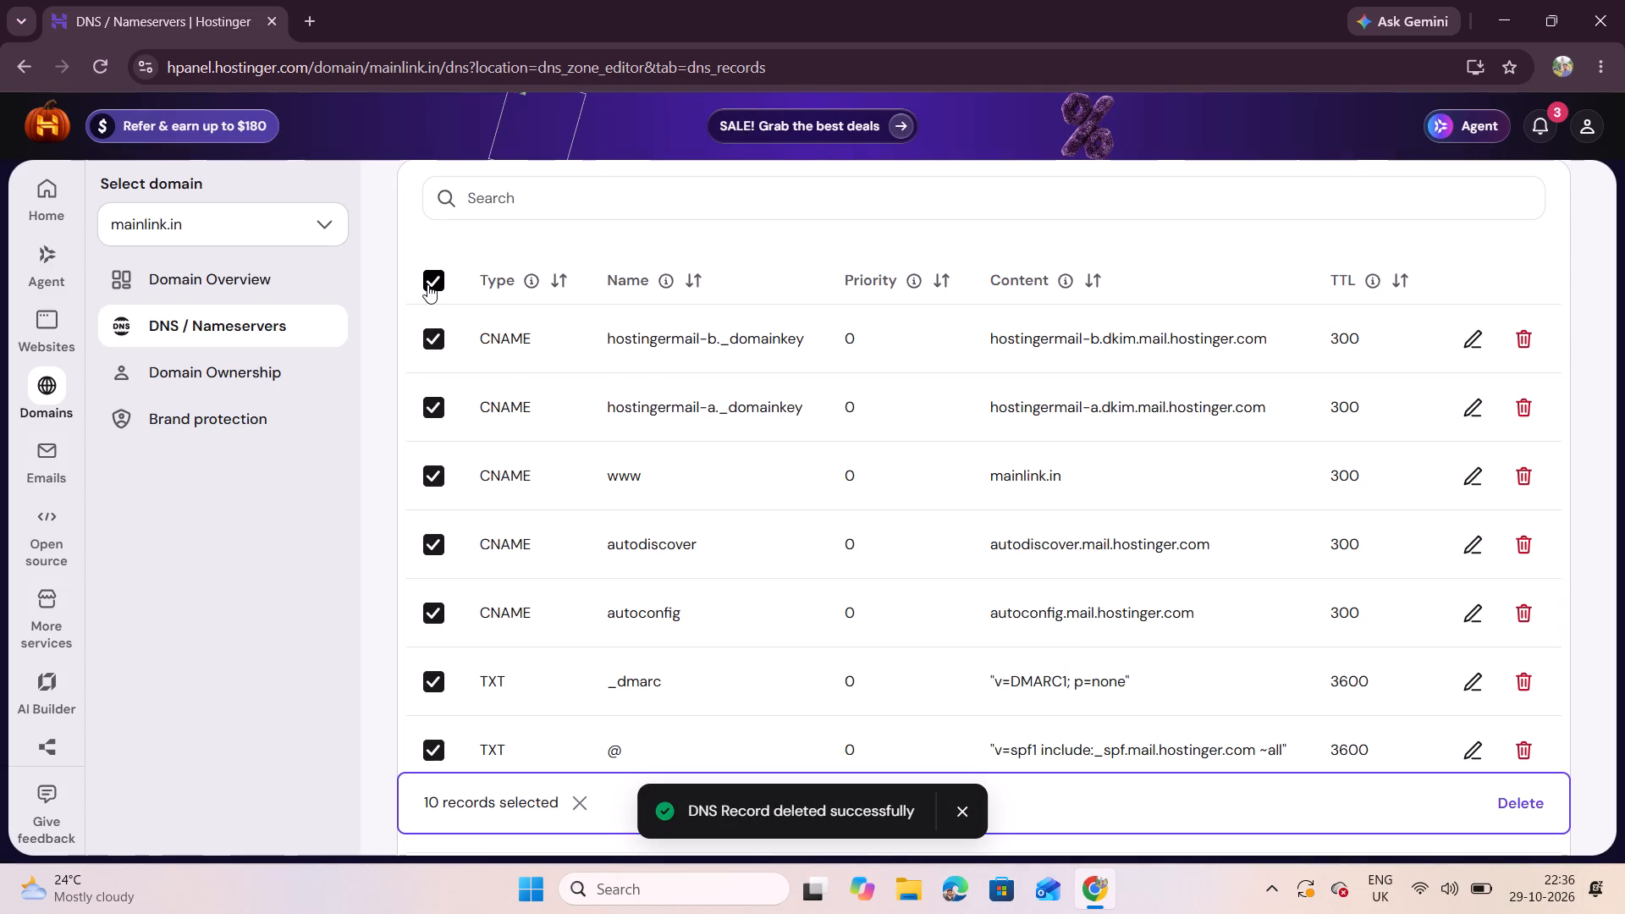
pyautogui.scroll(-3, 1128, 575)
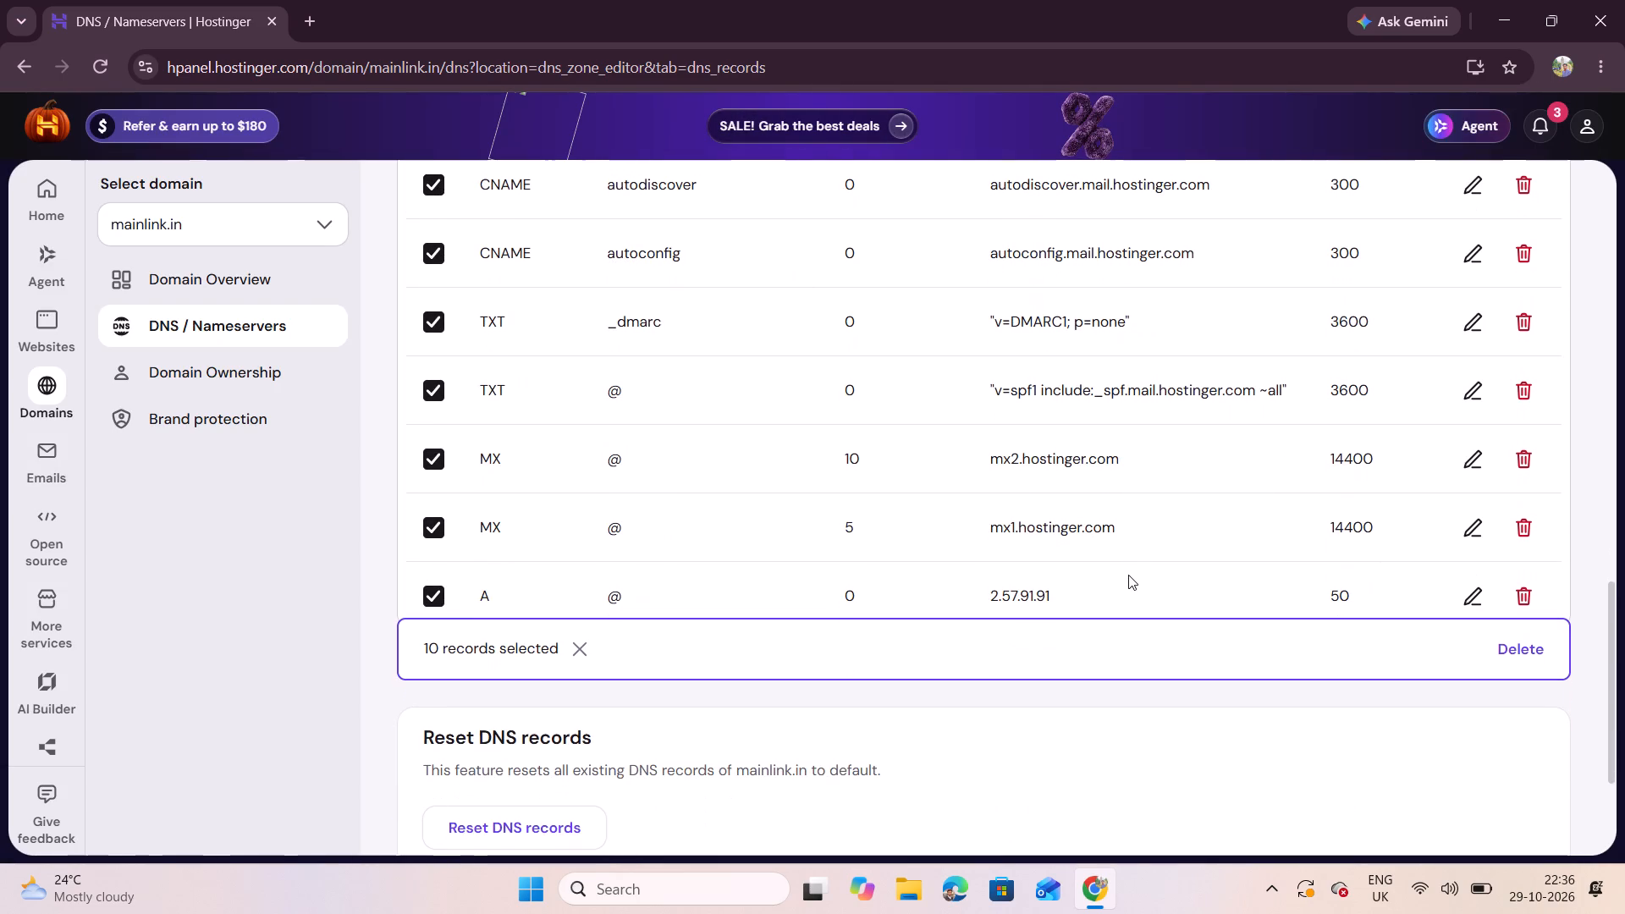
pyautogui.click(1522, 651)
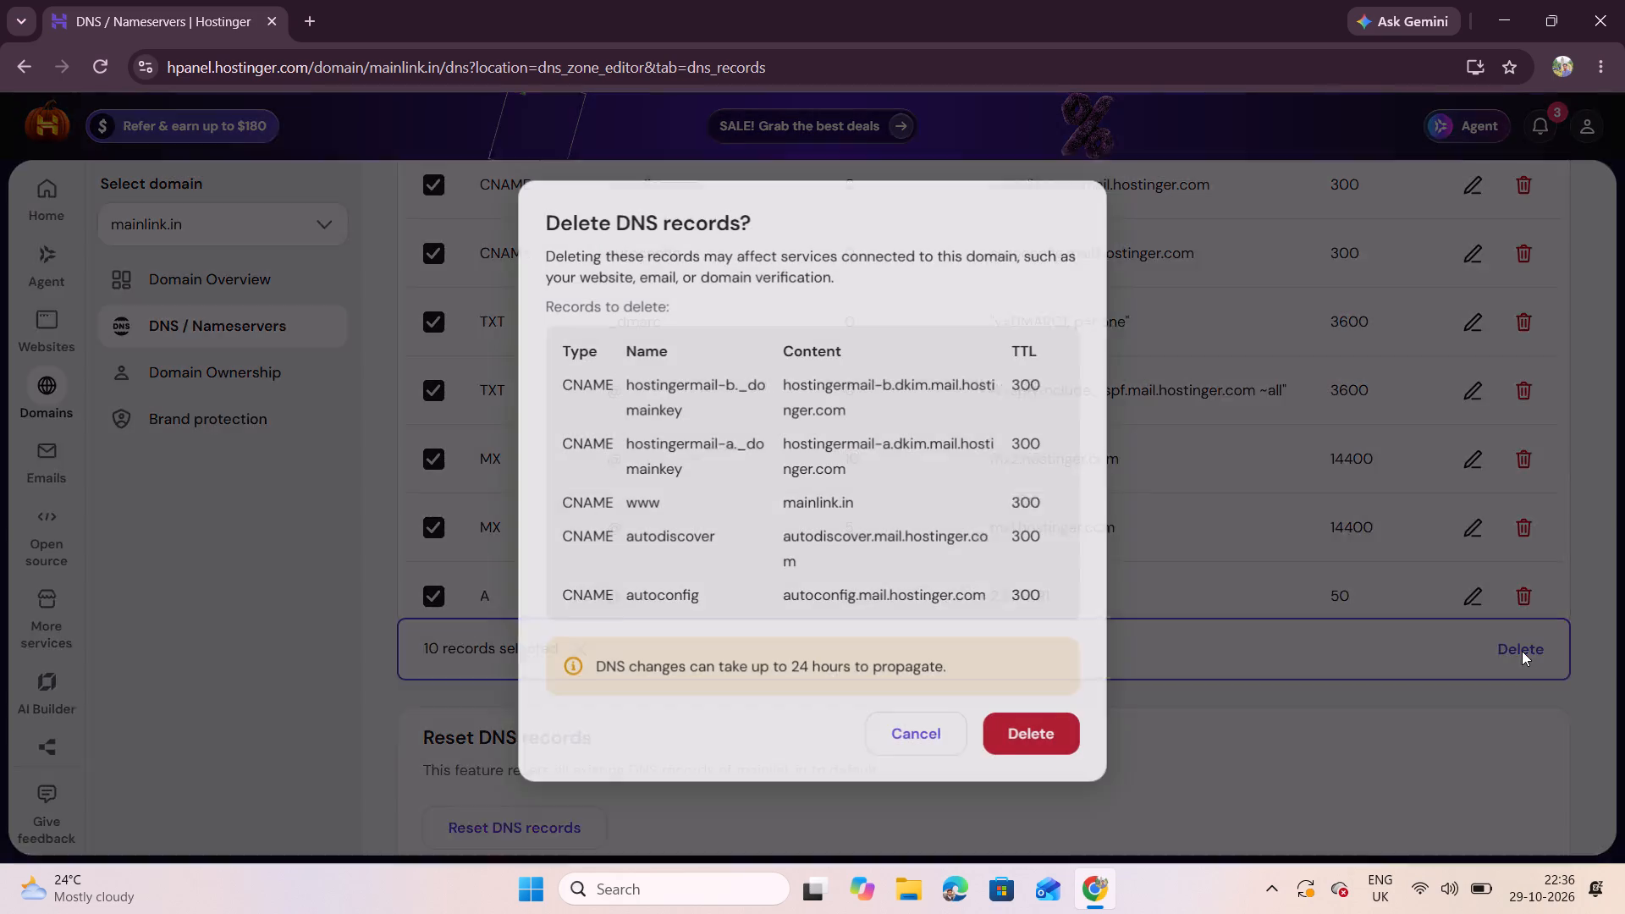
pyautogui.click(1036, 721)
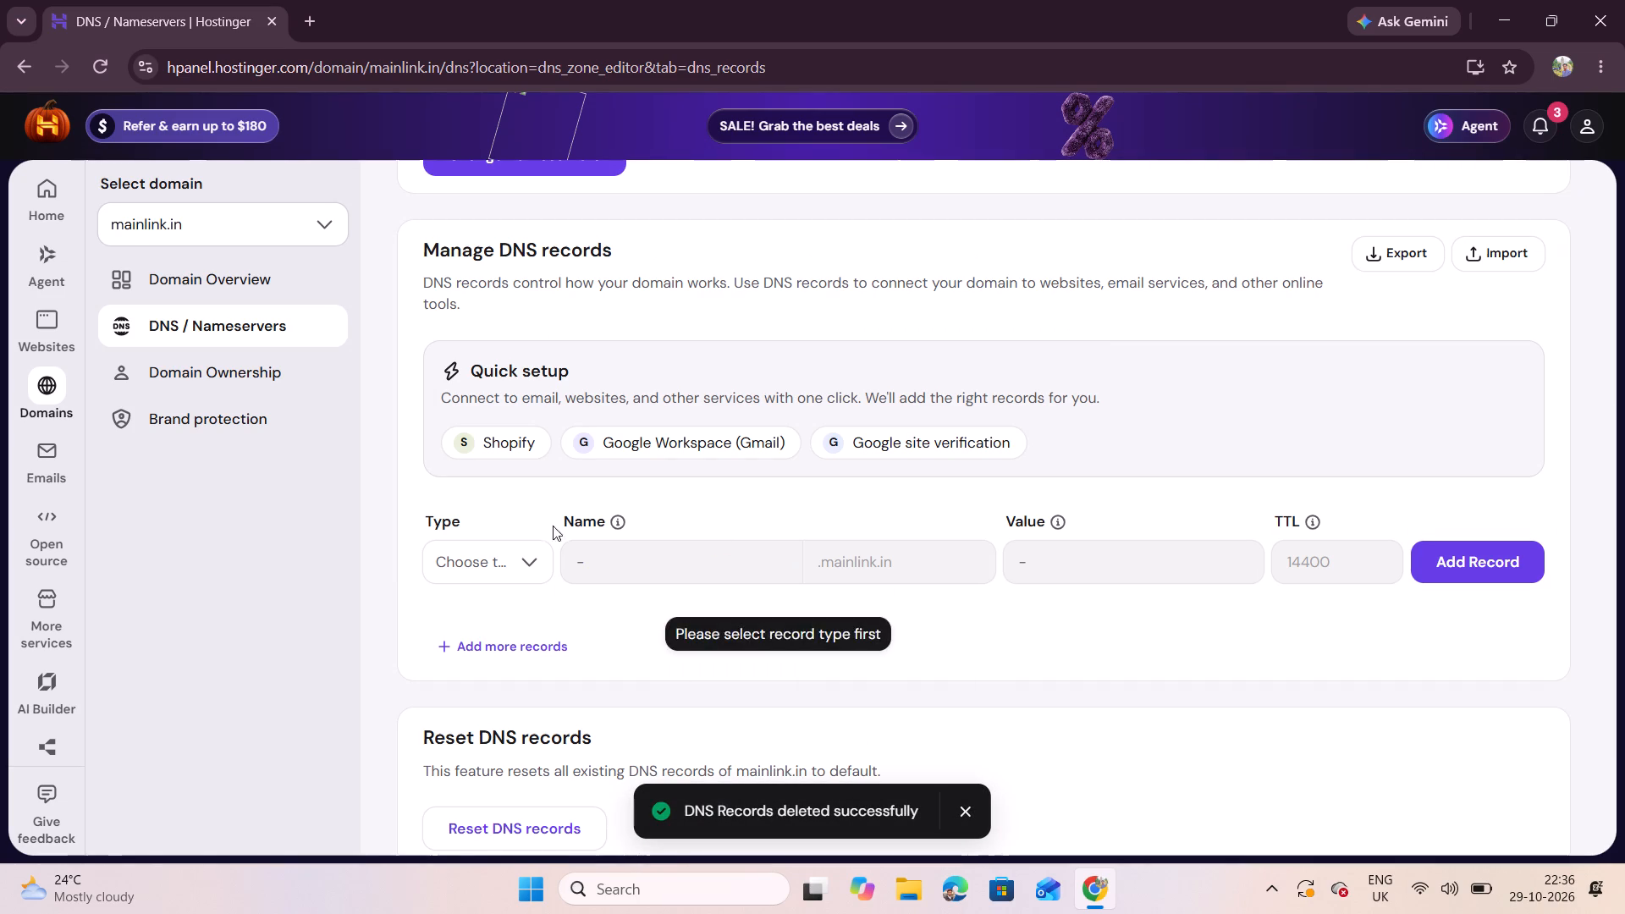
# Start a new DNS record of type MX and set its name to @.
pyautogui.click(509, 560)
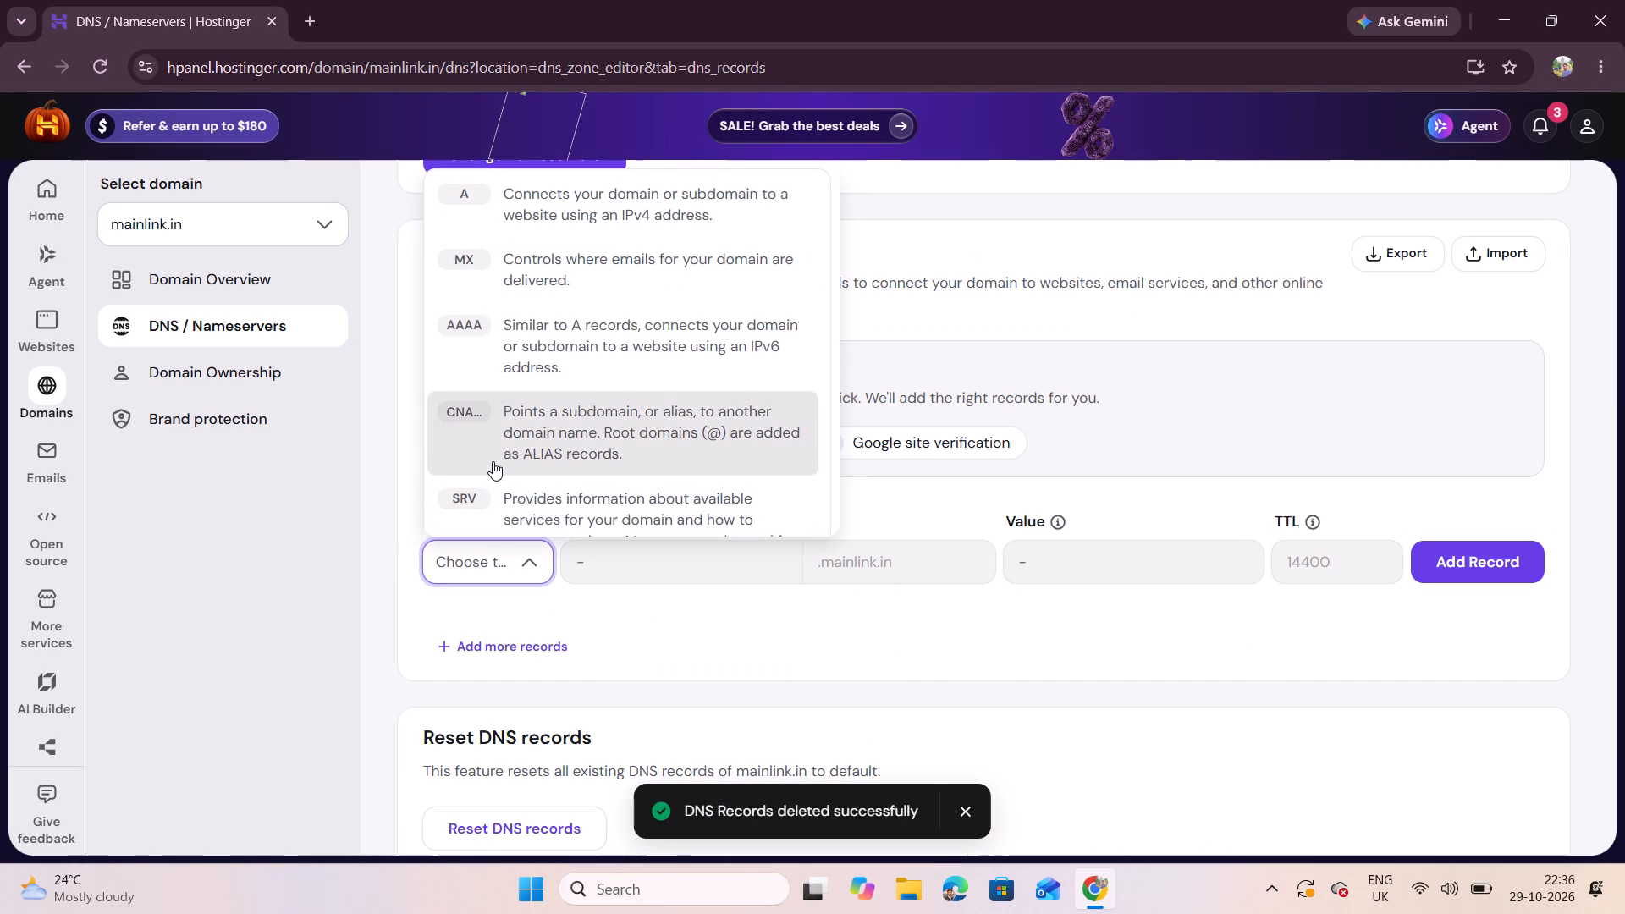
pyautogui.click(490, 278)
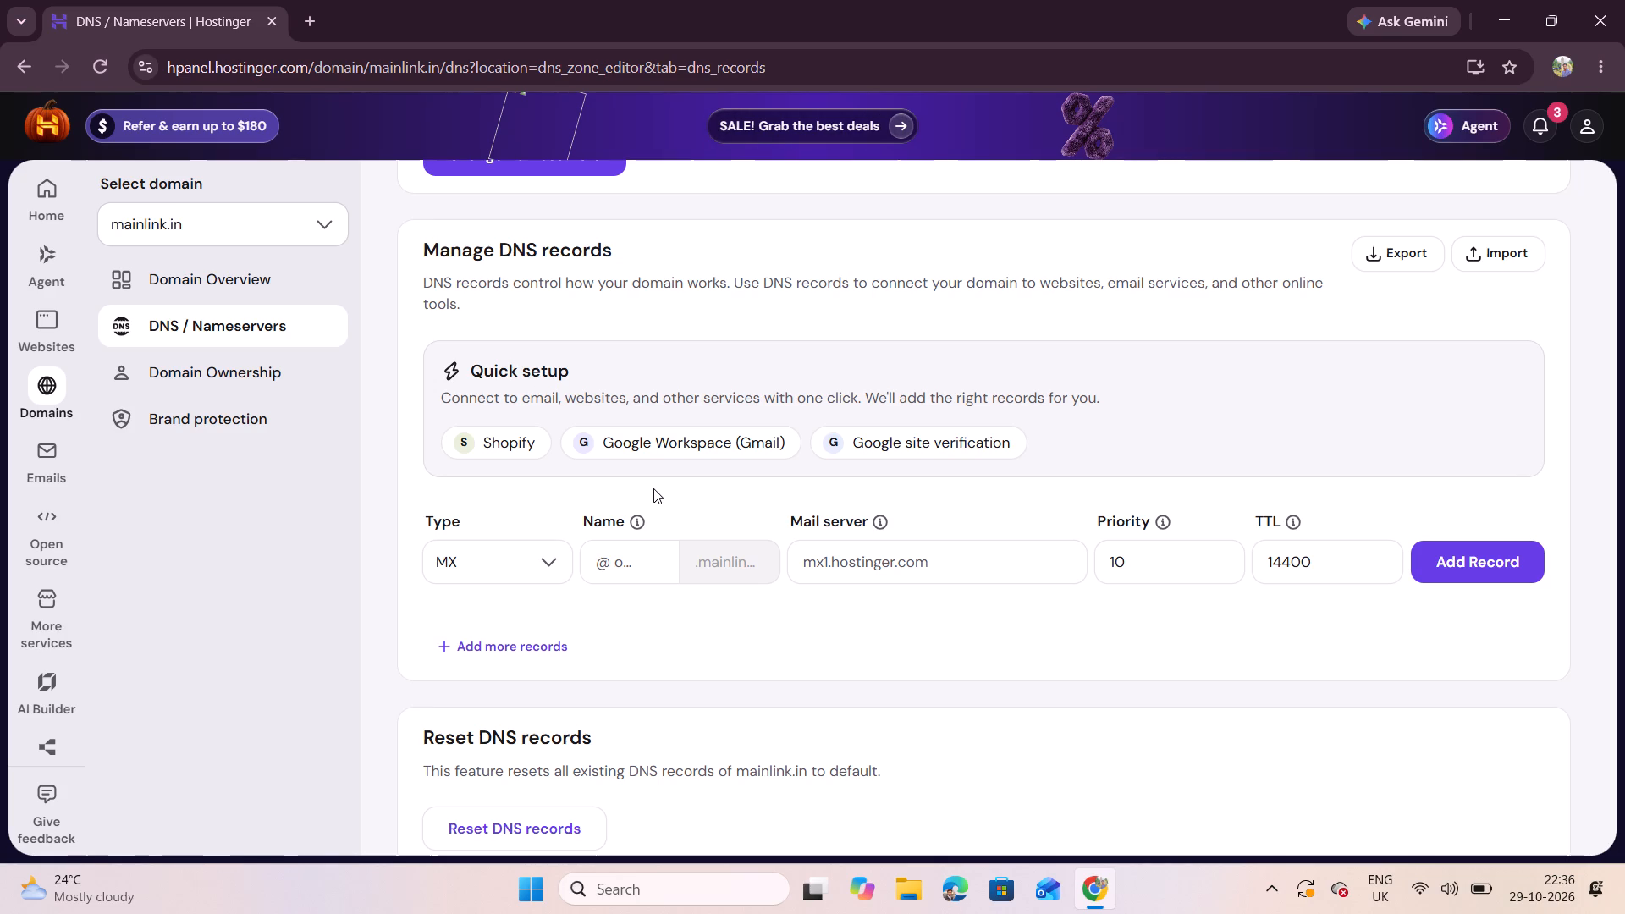
pyautogui.click(623, 575)
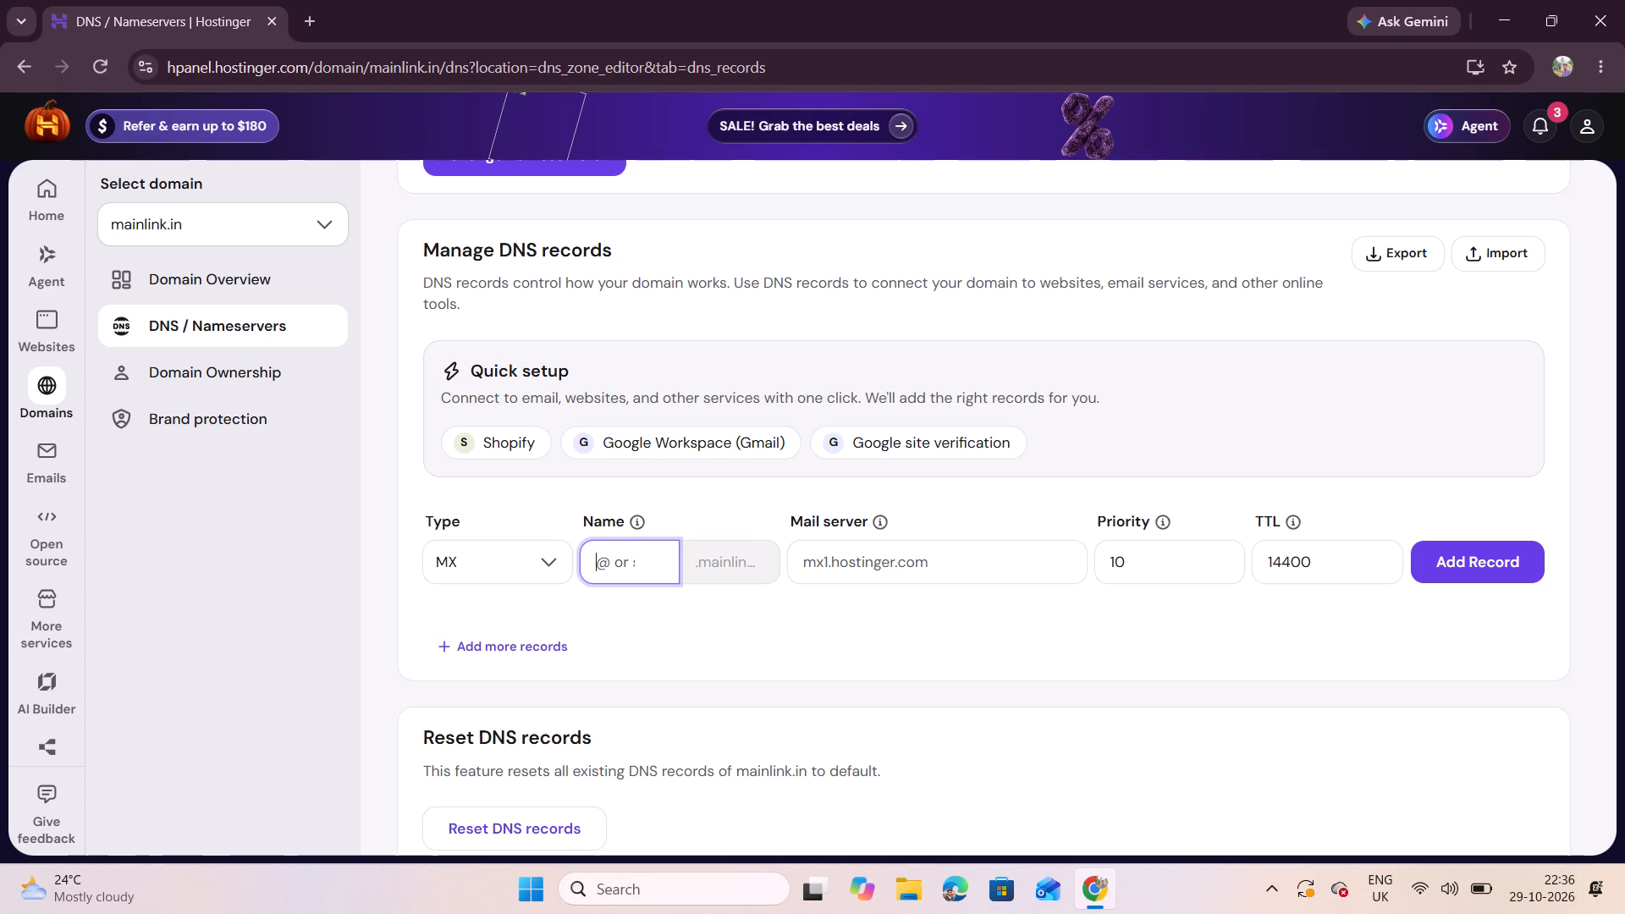
pyautogui.hotkey('shift', '"')
pyautogui.press('F12')
pyautogui.press('BackSpace')
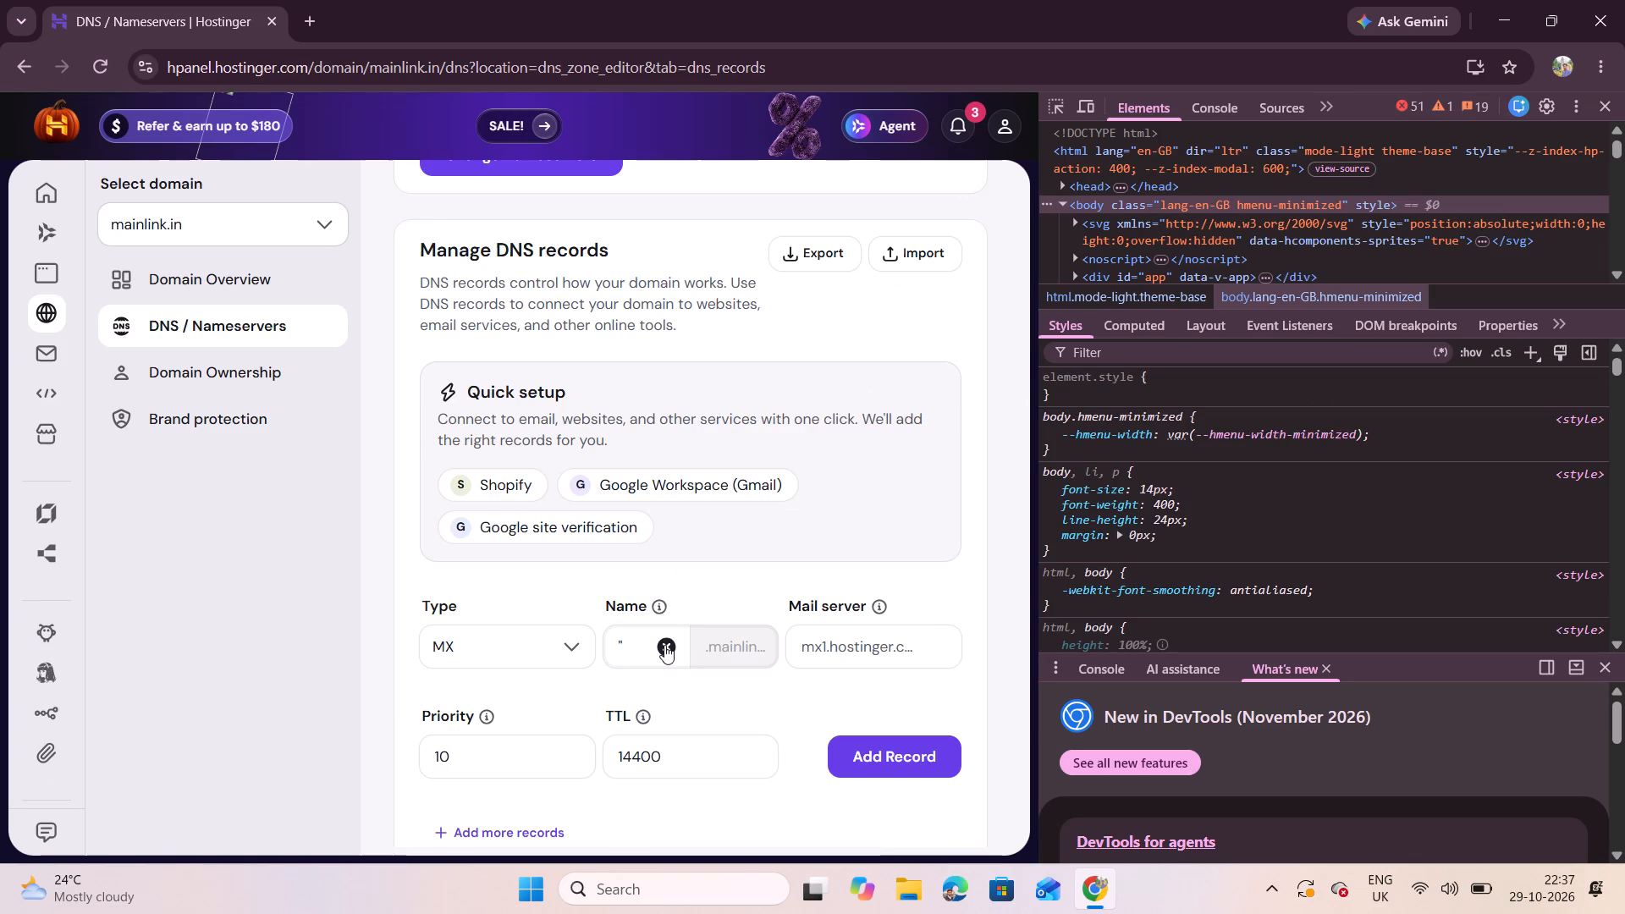
pyautogui.click(1606, 105)
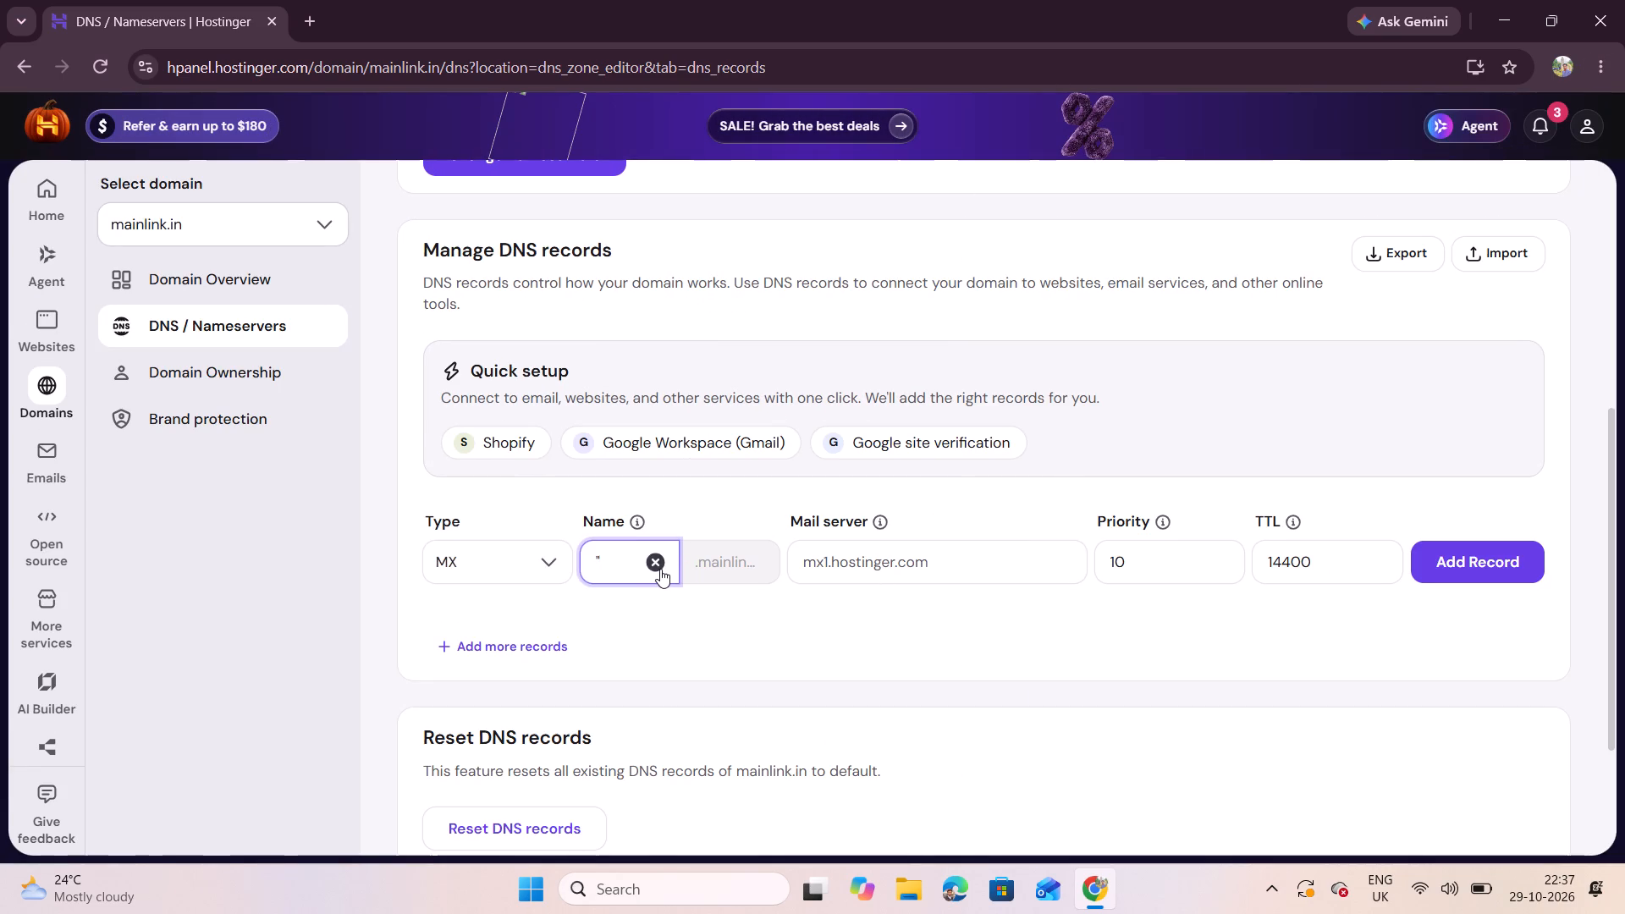
pyautogui.click(658, 568)
pyautogui.hotkey('shift', '?')
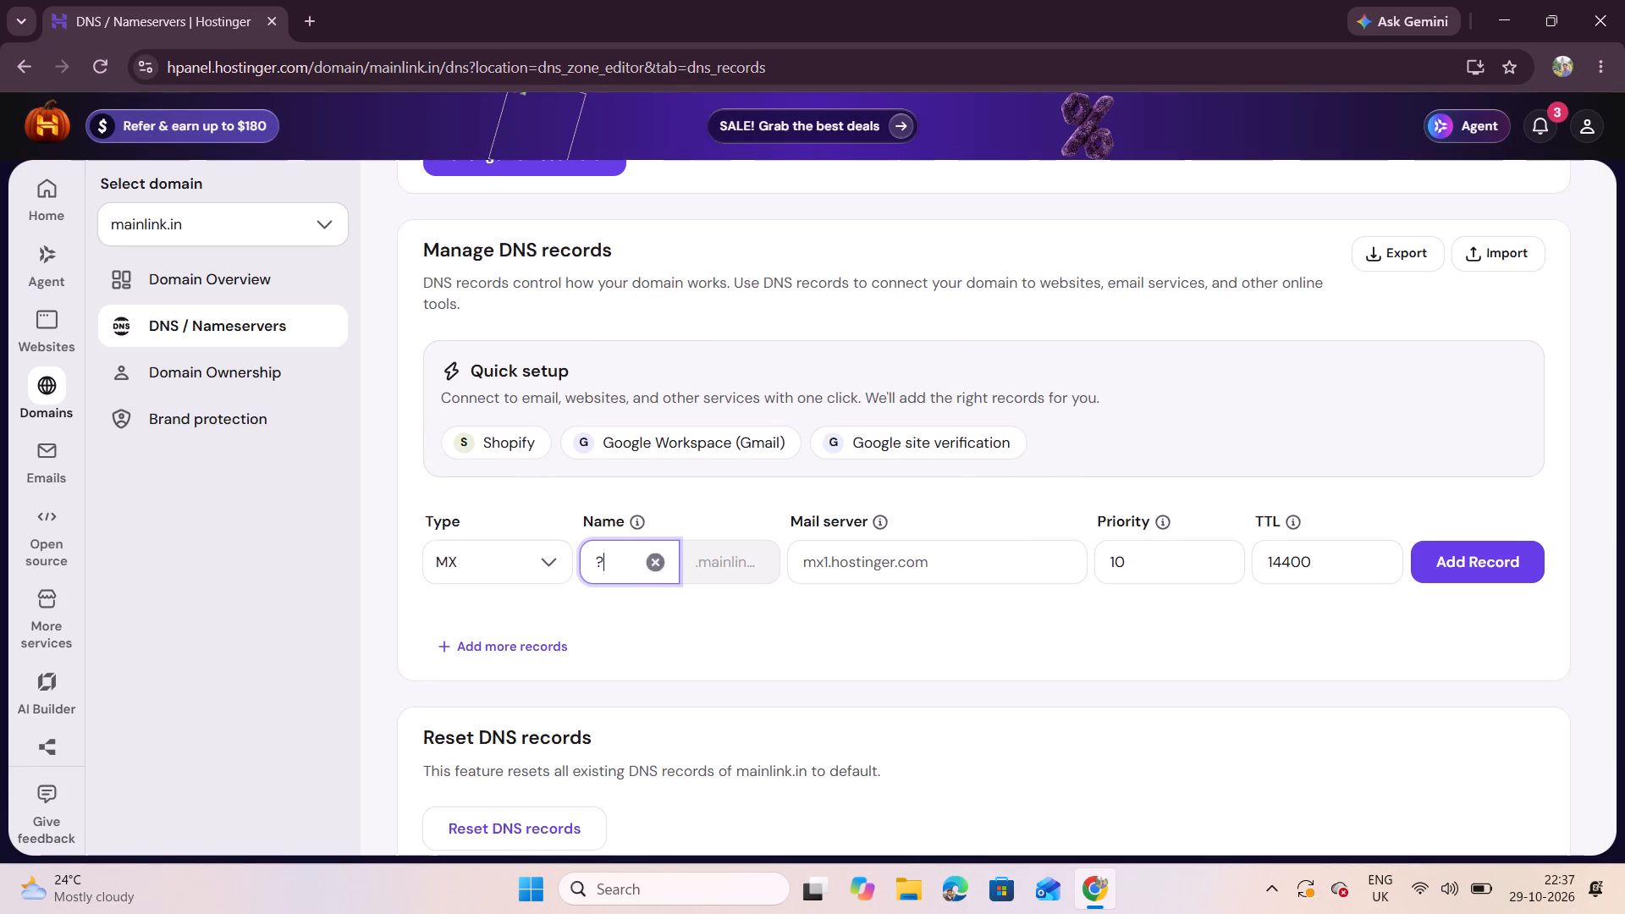
pyautogui.press('BackSpace')
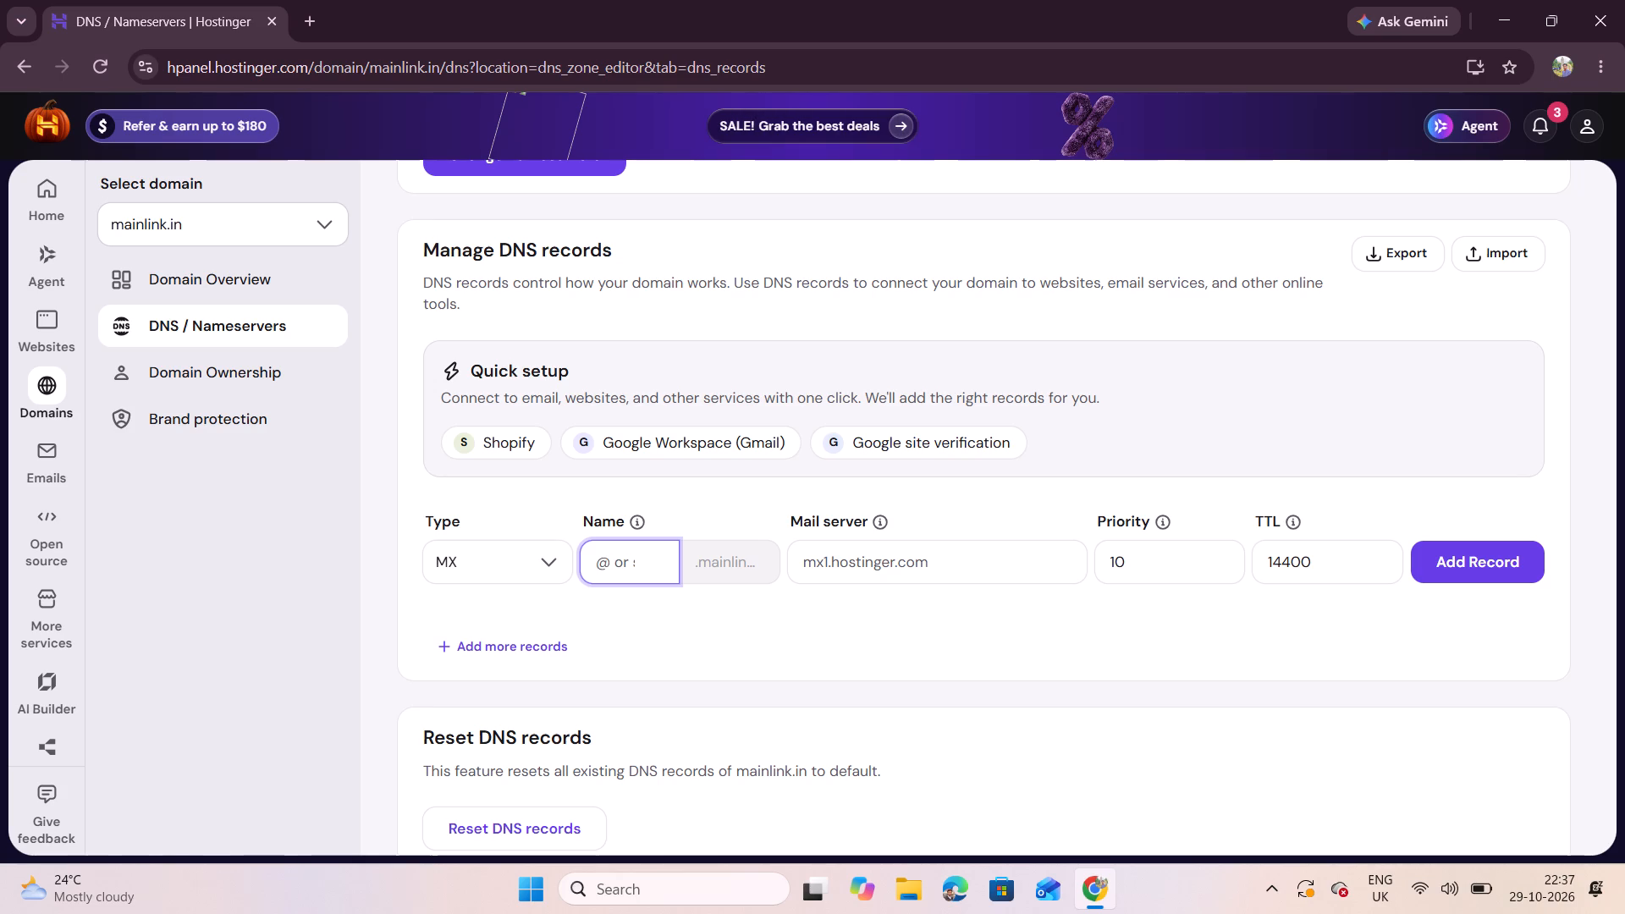
pyautogui.hotkey('shift', '@')
# Set the new MX record's mail server to mail.2fa.vn.
pyautogui.click(1167, 559)
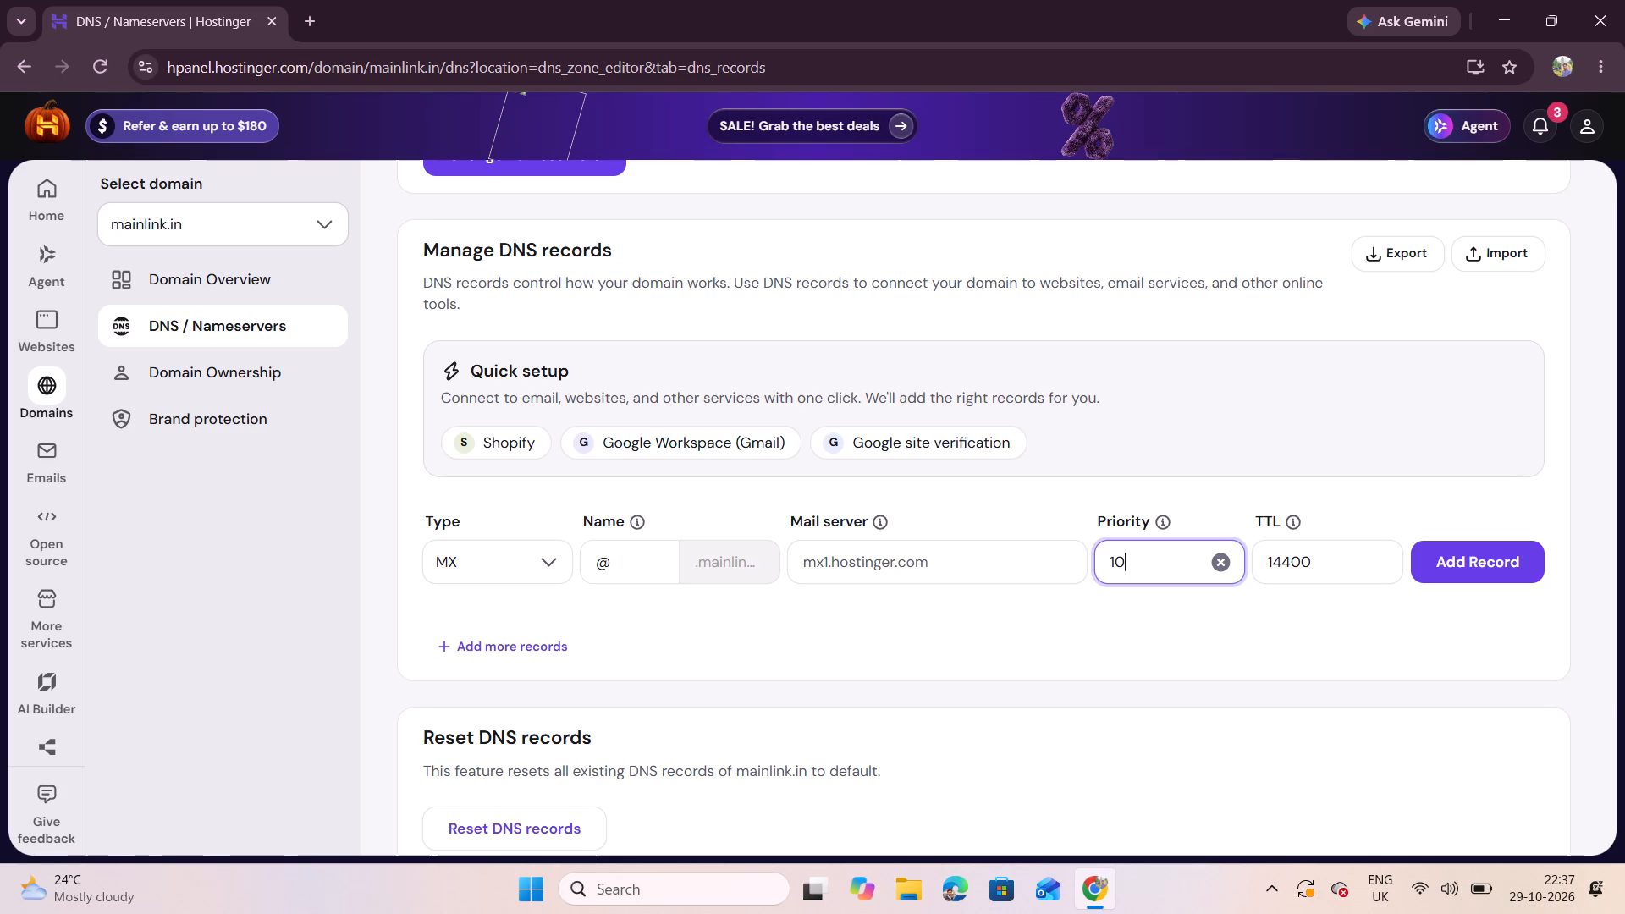
pyautogui.click(971, 553)
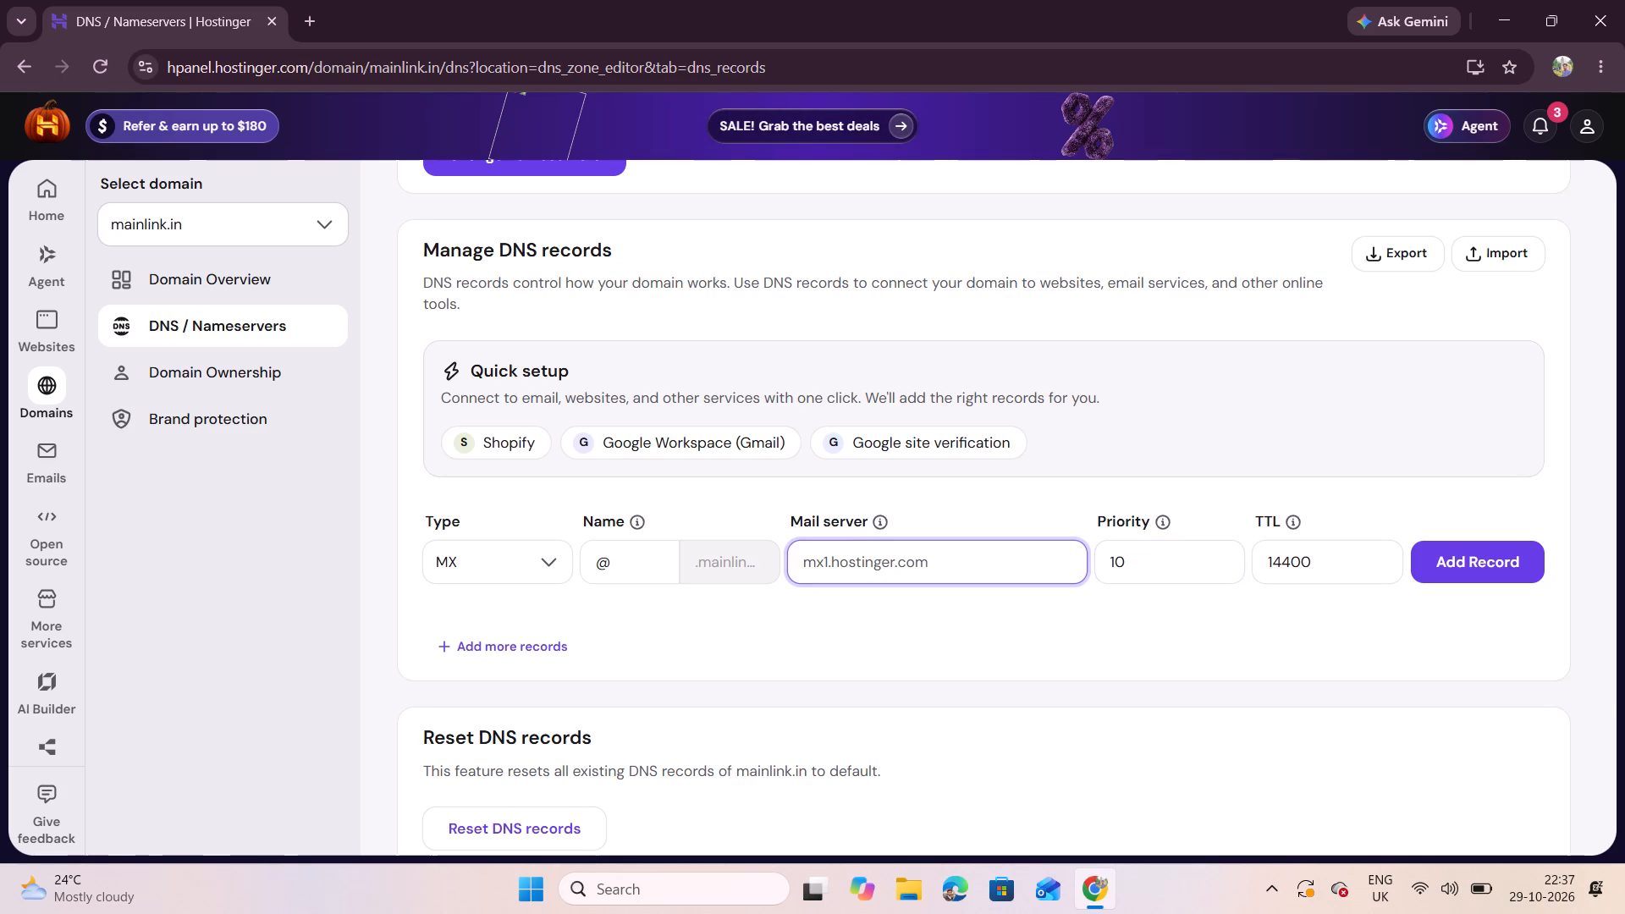
pyautogui.write('ma')
pyautogui.write('il')
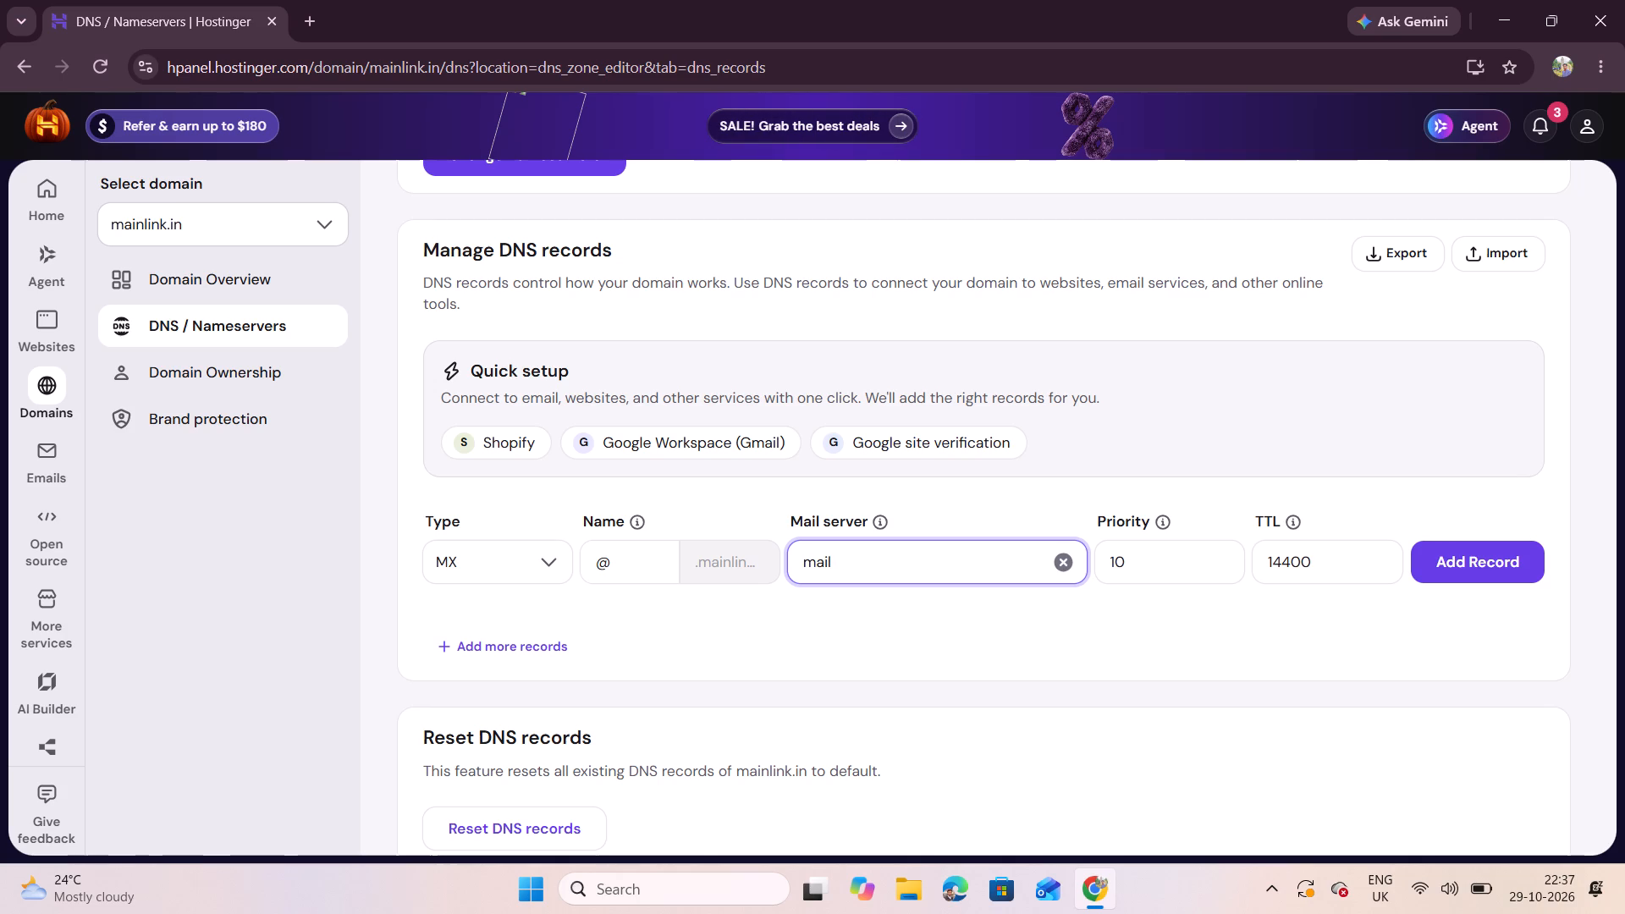
pyautogui.press('.')
pyautogui.write('2f')
pyautogui.press('a')
pyautogui.press('BackSpace')
pyautogui.press('a')
pyautogui.press('.')
pyautogui.write('vn')
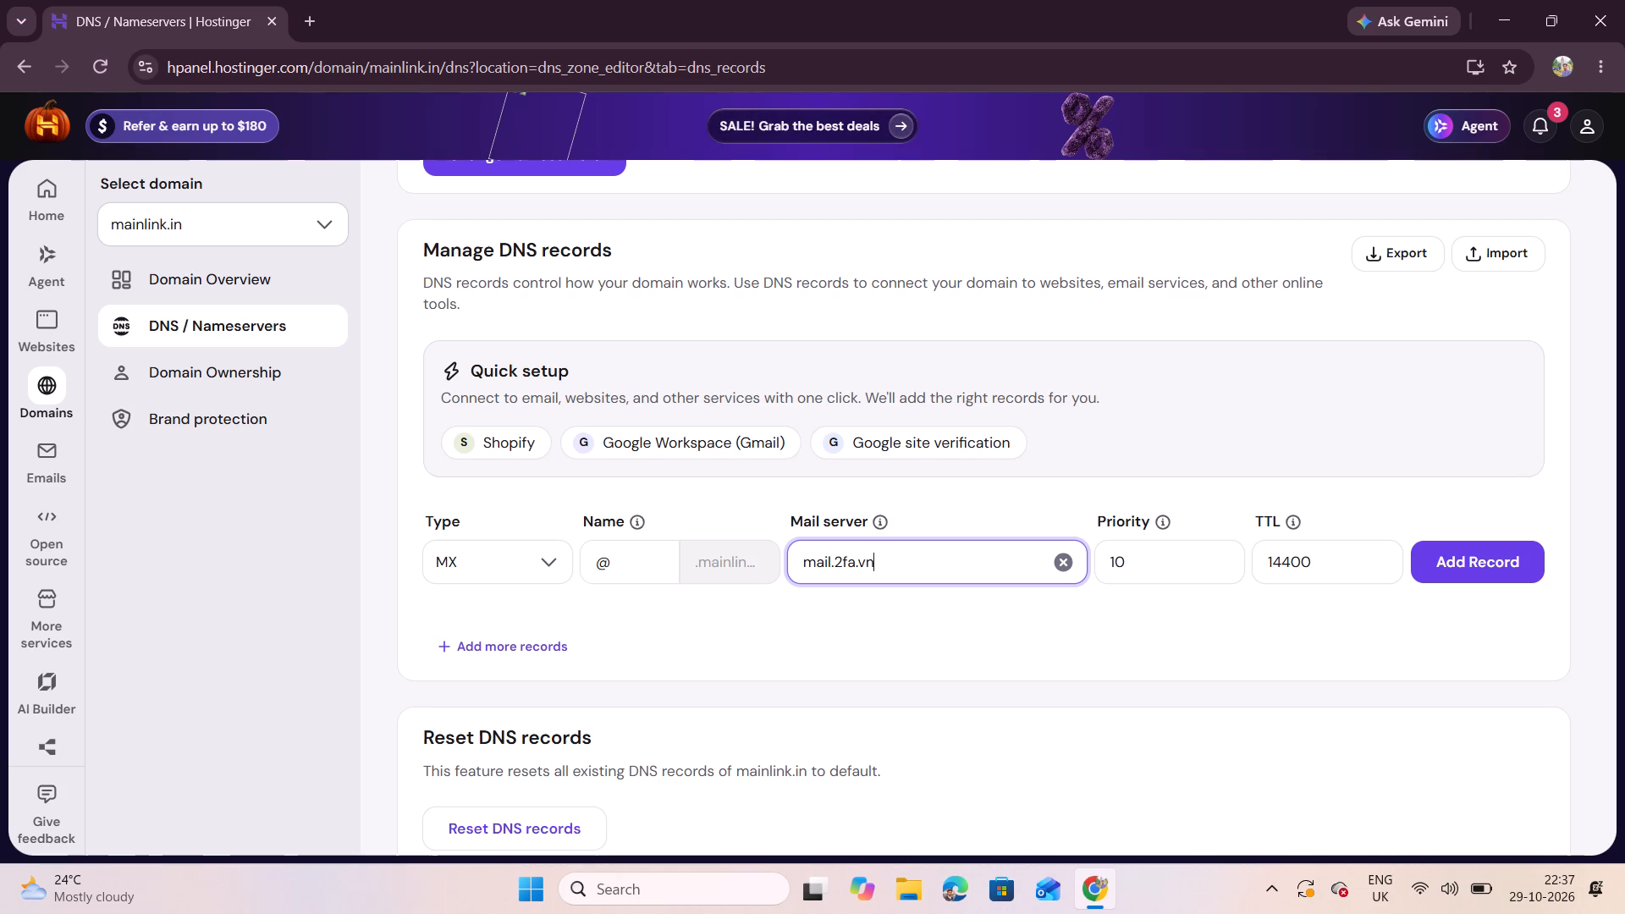
# Set the MX record's priority to 1 and its TTL to 3600, and add the record to mainlink.in.
pyautogui.click(1162, 553)
pyautogui.press('BackSpace')
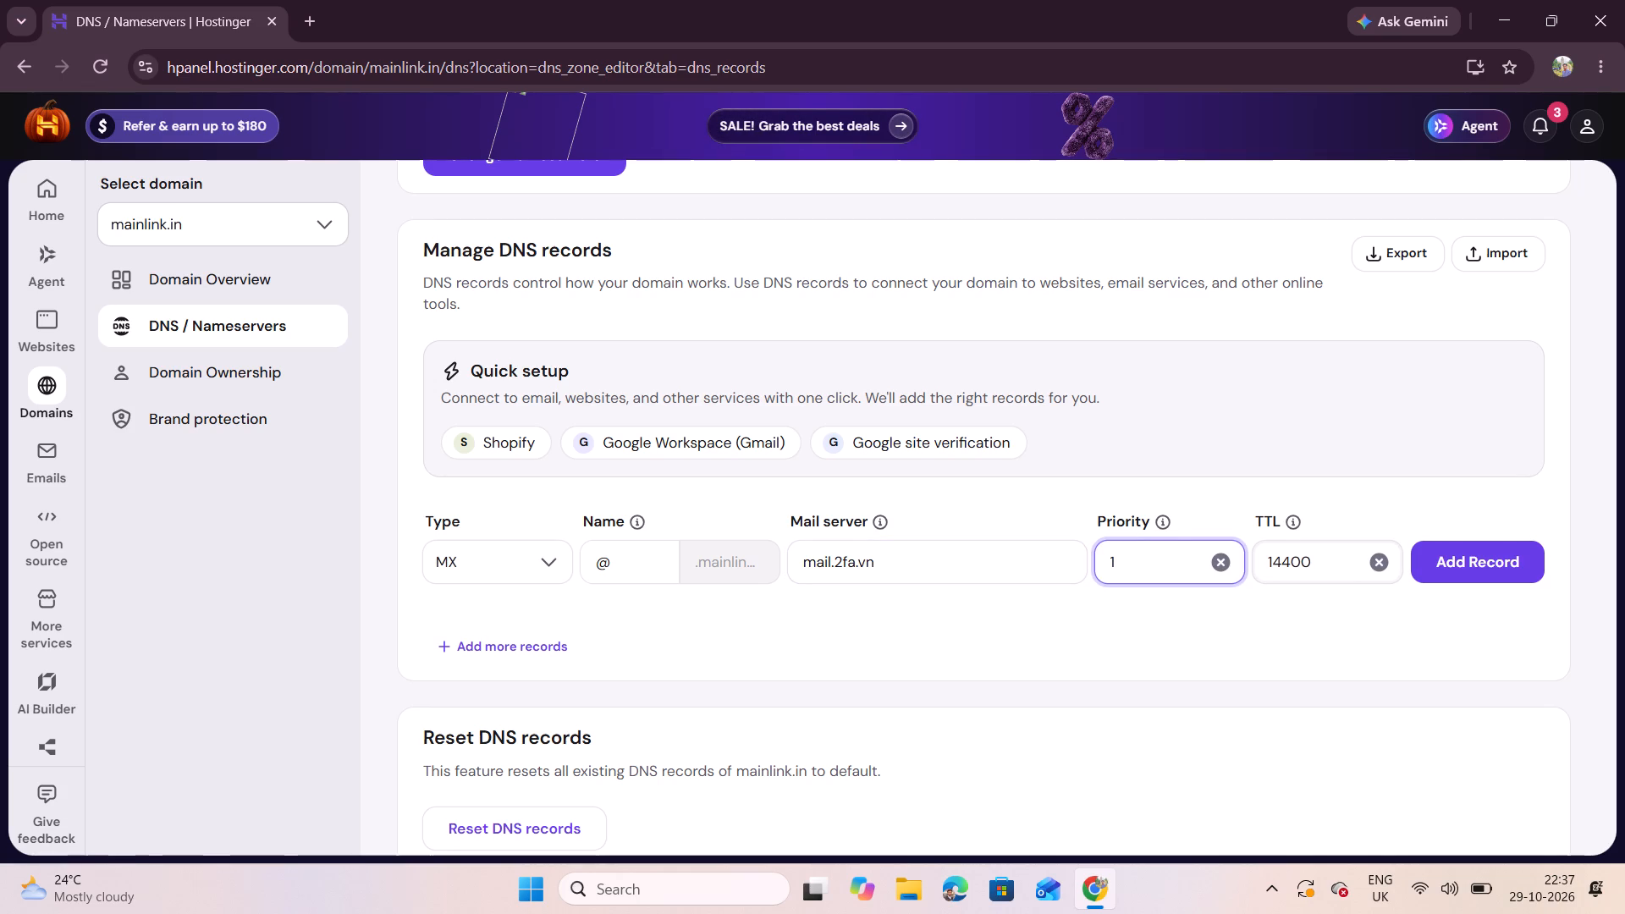
pyautogui.click(1328, 560)
pyautogui.press('BackSpace')
pyautogui.press('BackSpace')
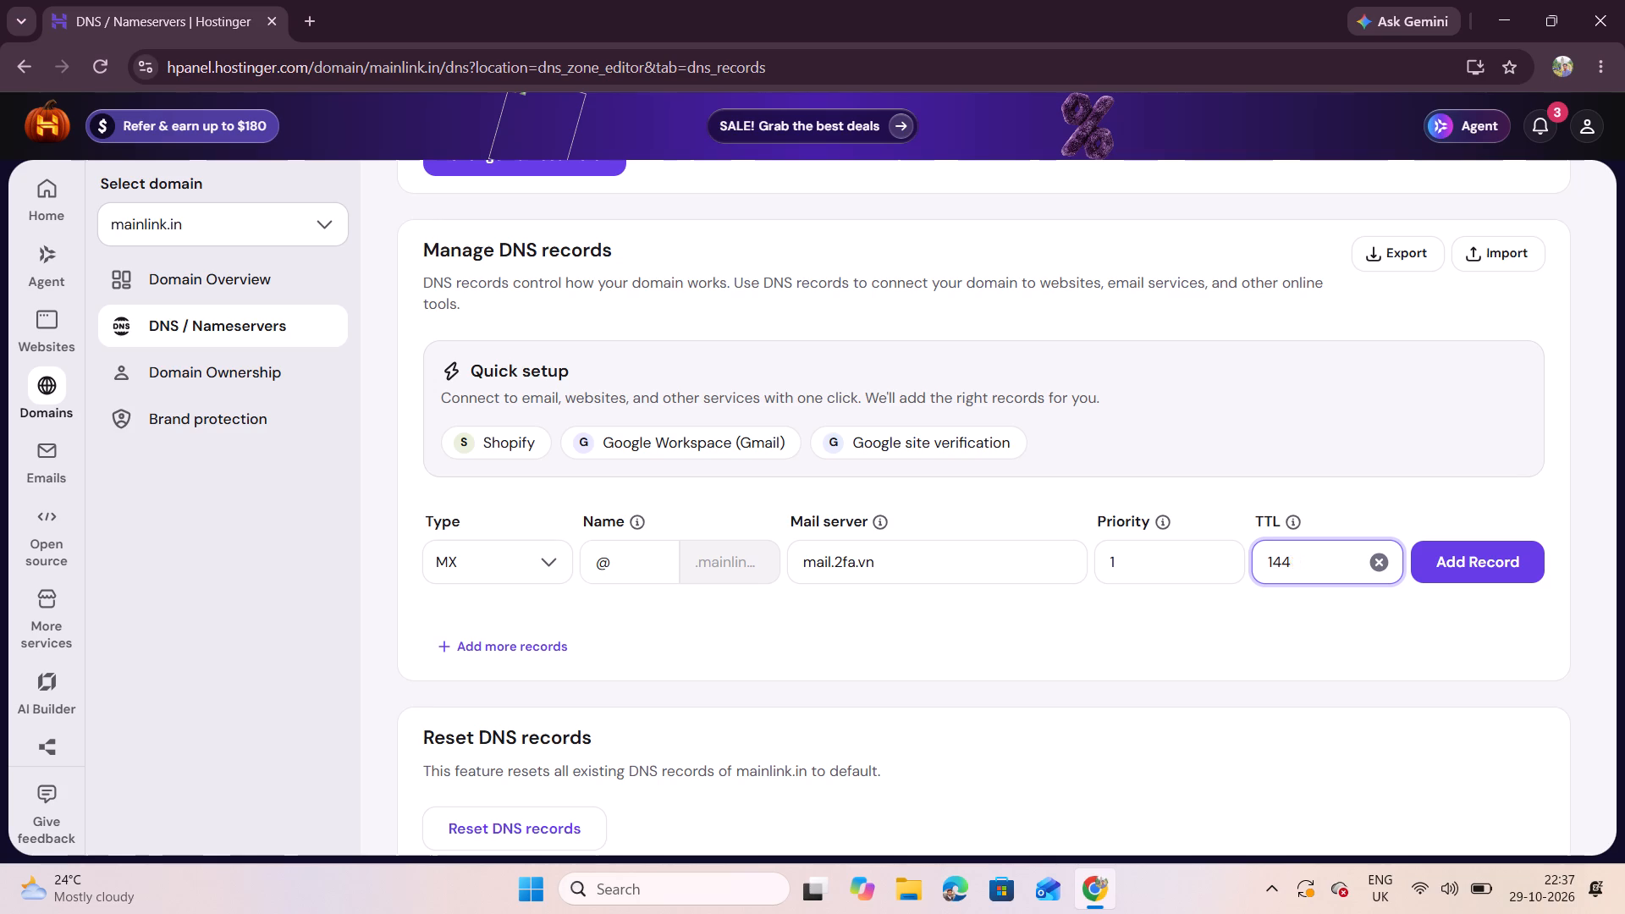
pyautogui.press('BackSpace')
pyautogui.press('BackSpace')
pyautogui.press('BackSpace')
pyautogui.write('3600')
pyautogui.click(1502, 566)
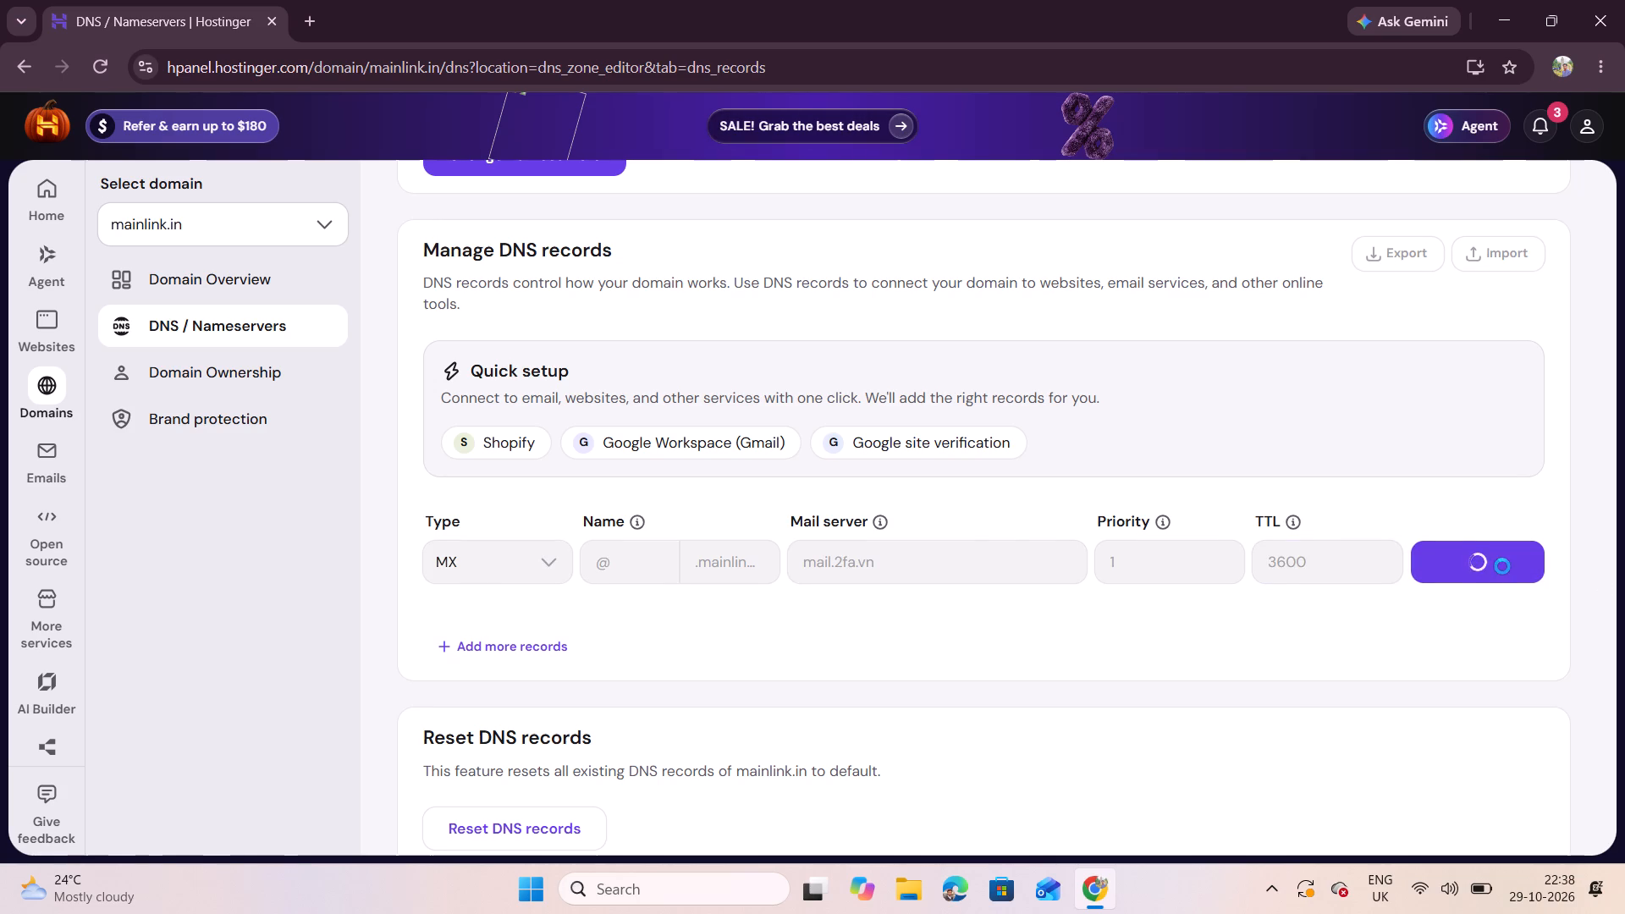
# Review mainlink.in's DNS record list to check the newly added MX record.
pyautogui.scroll(-3, 1339, 500)
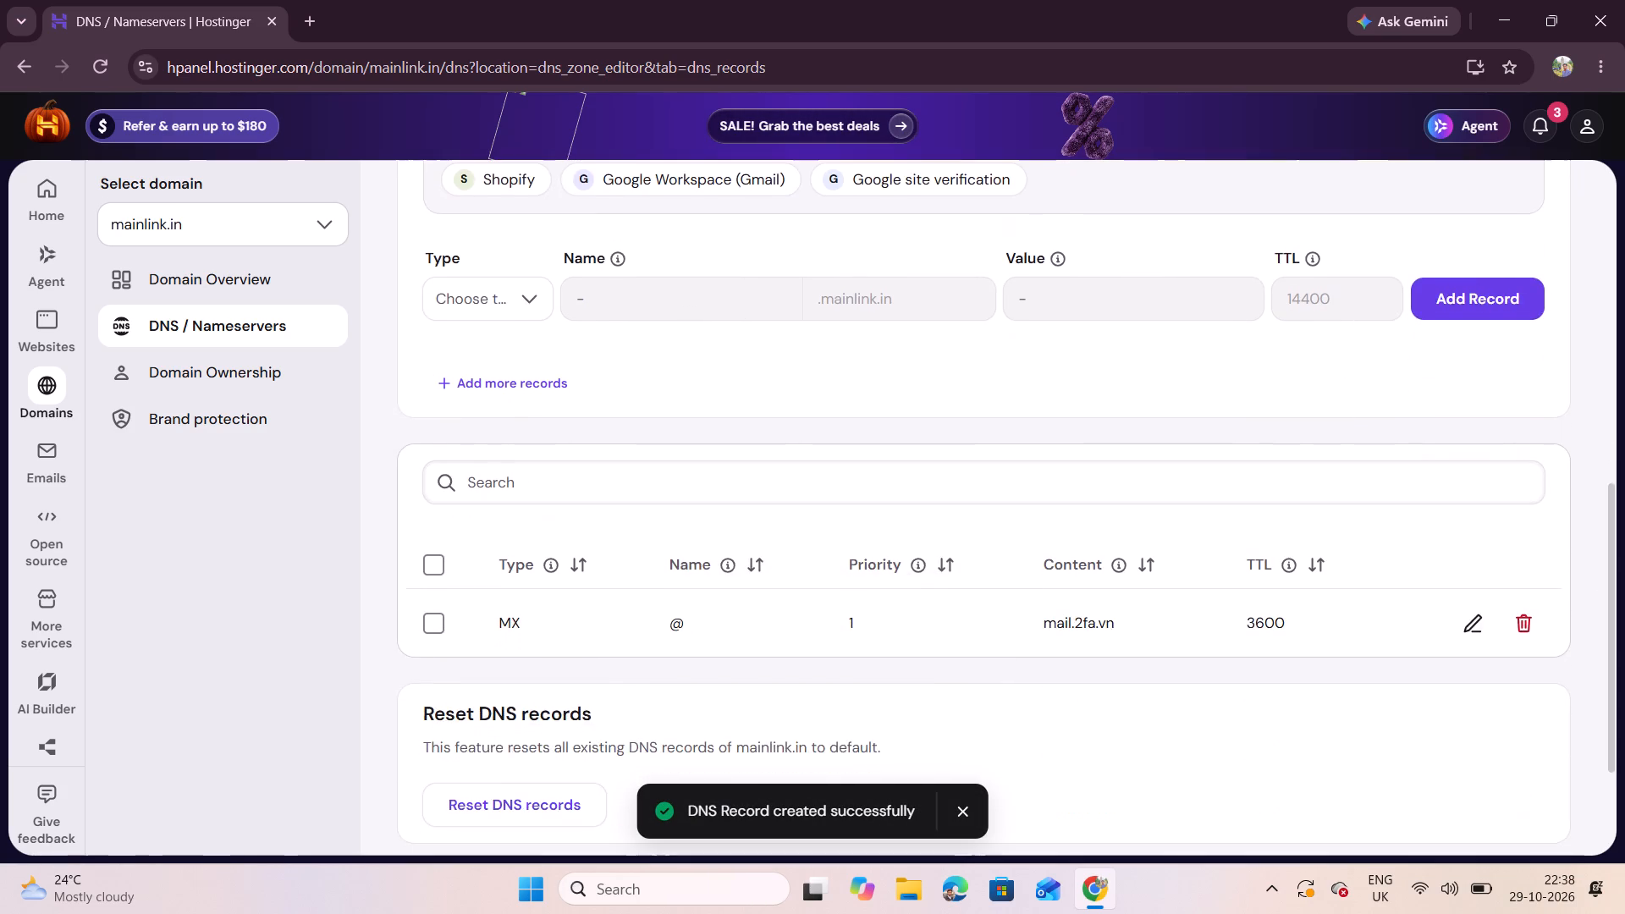
pyautogui.scroll(-2, 1339, 500)
pyautogui.scroll(4, 780, 512)
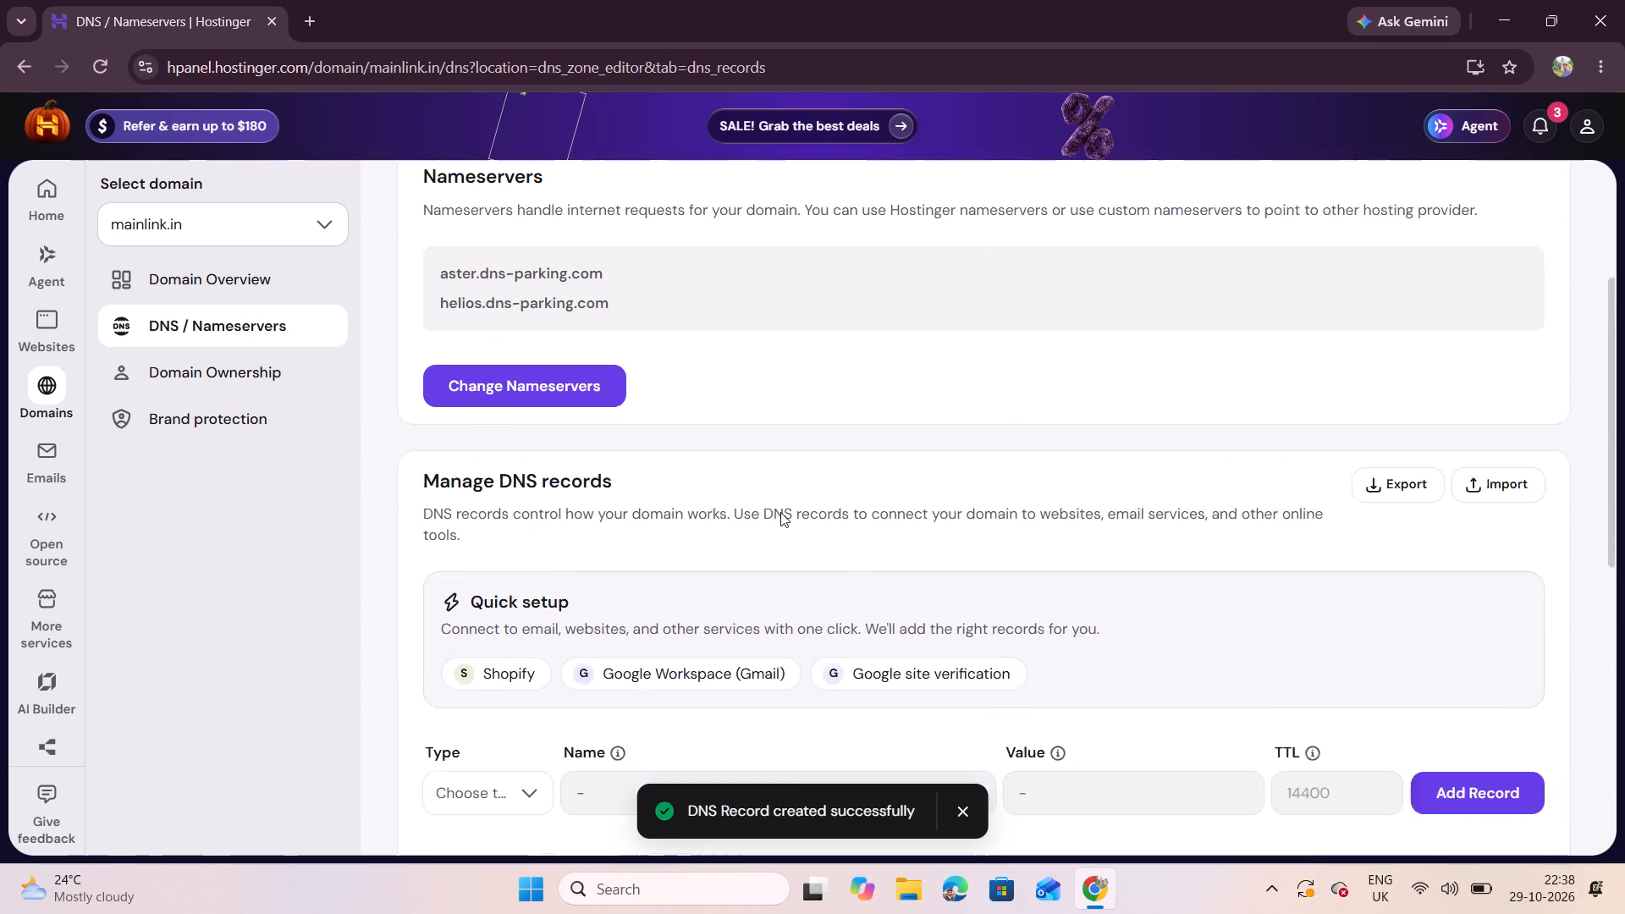
pyautogui.scroll(-3, 984, 537)
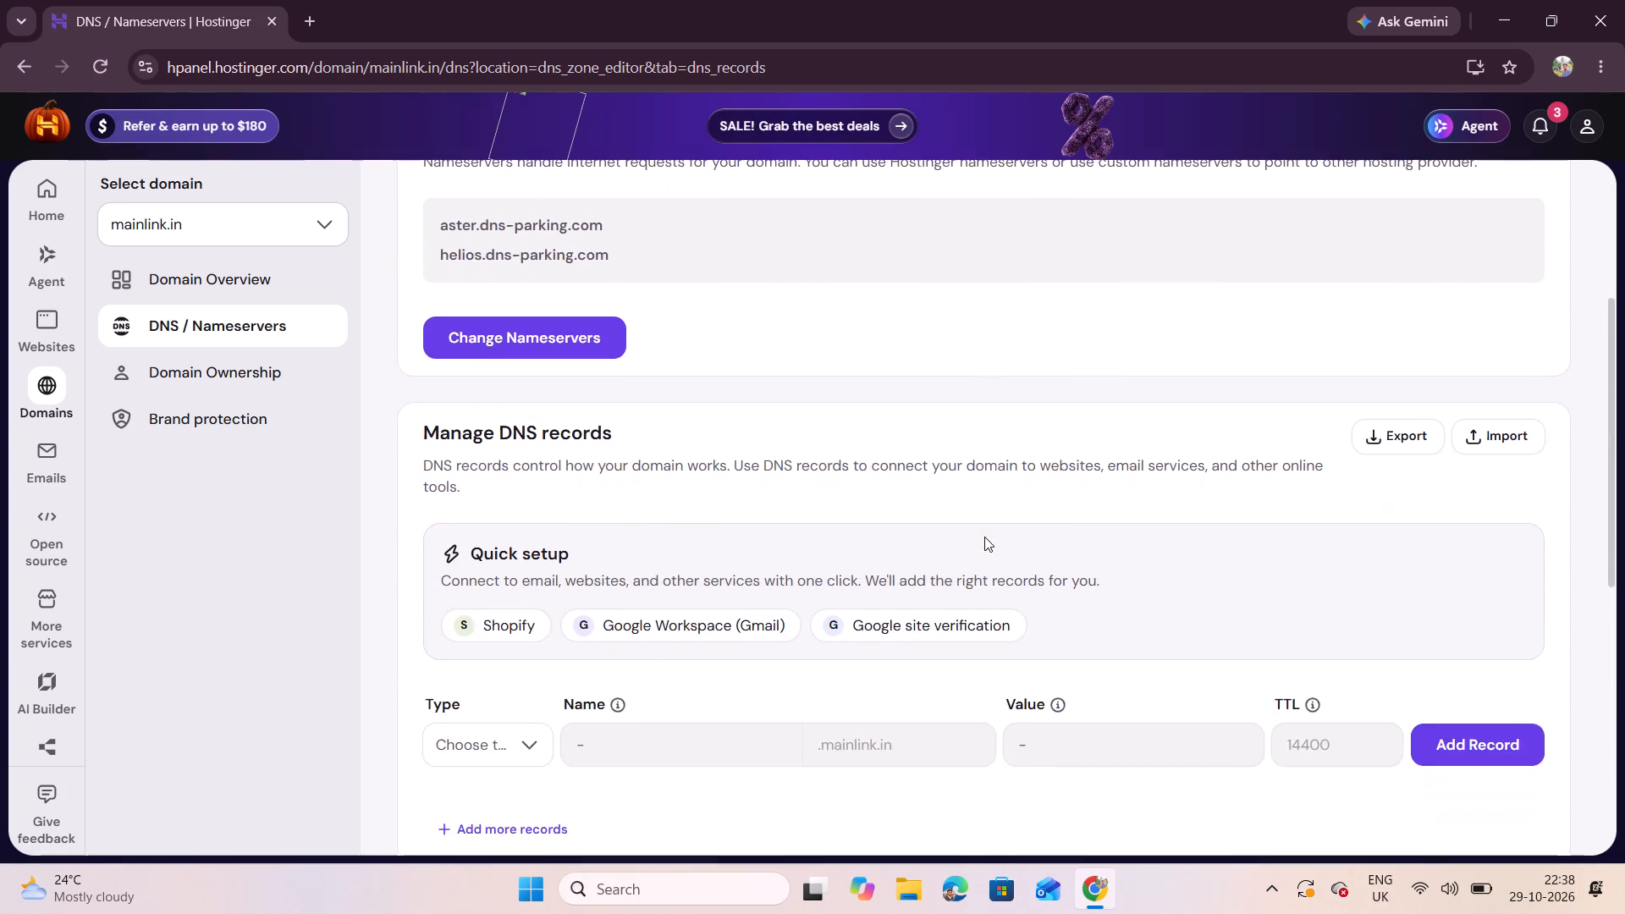
pyautogui.scroll(-2, 984, 537)
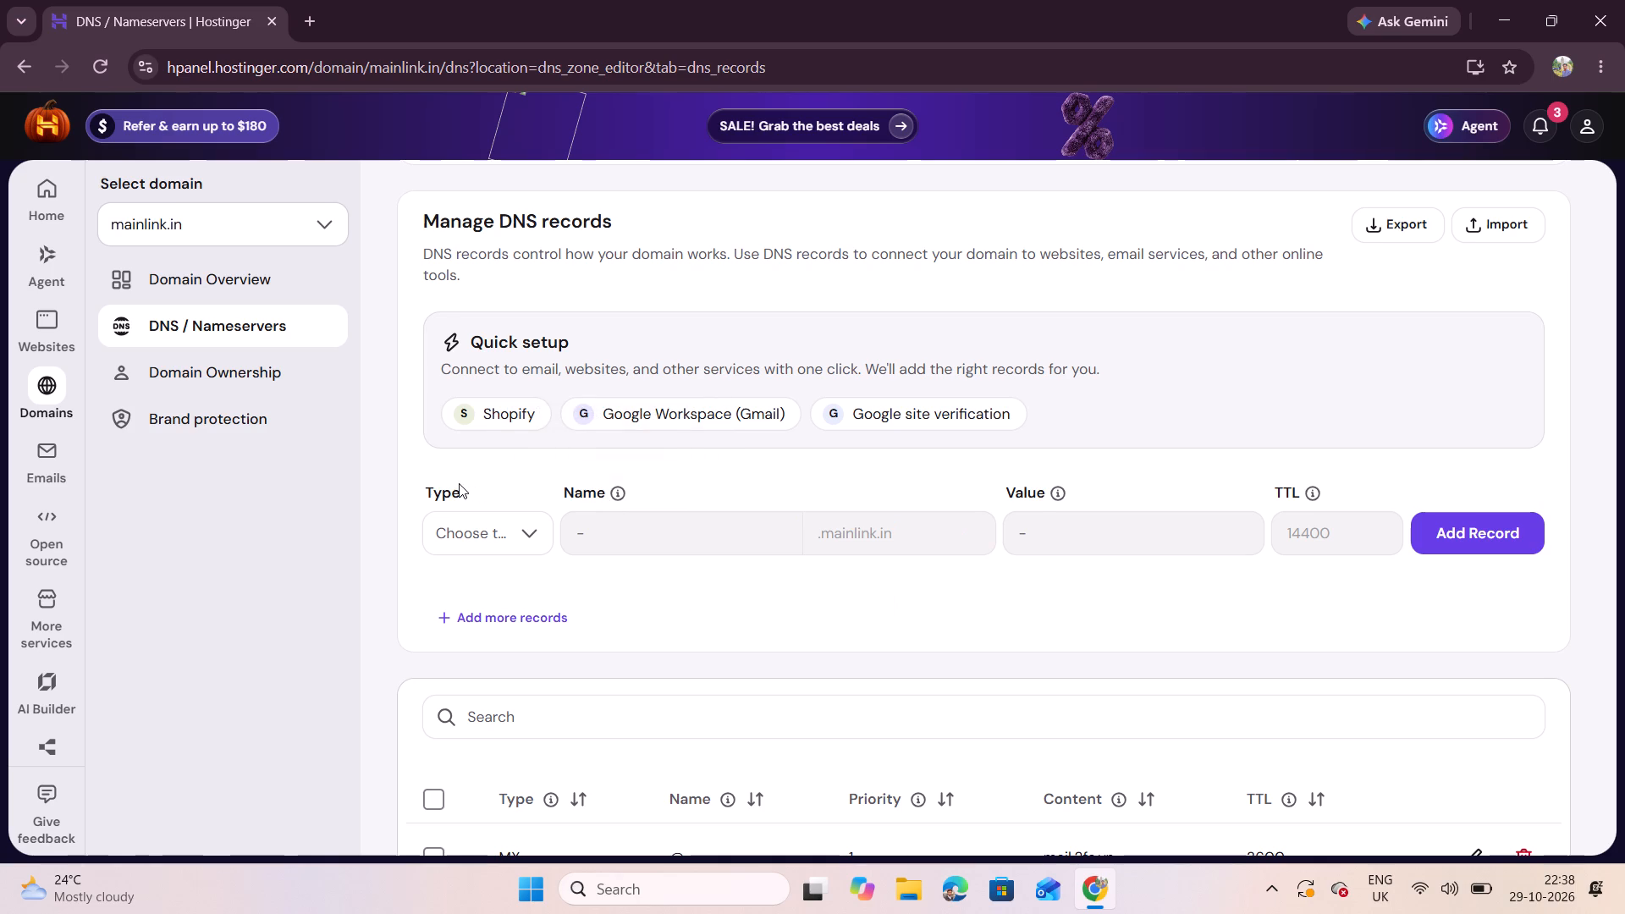
pyautogui.scroll(-2, 459, 483)
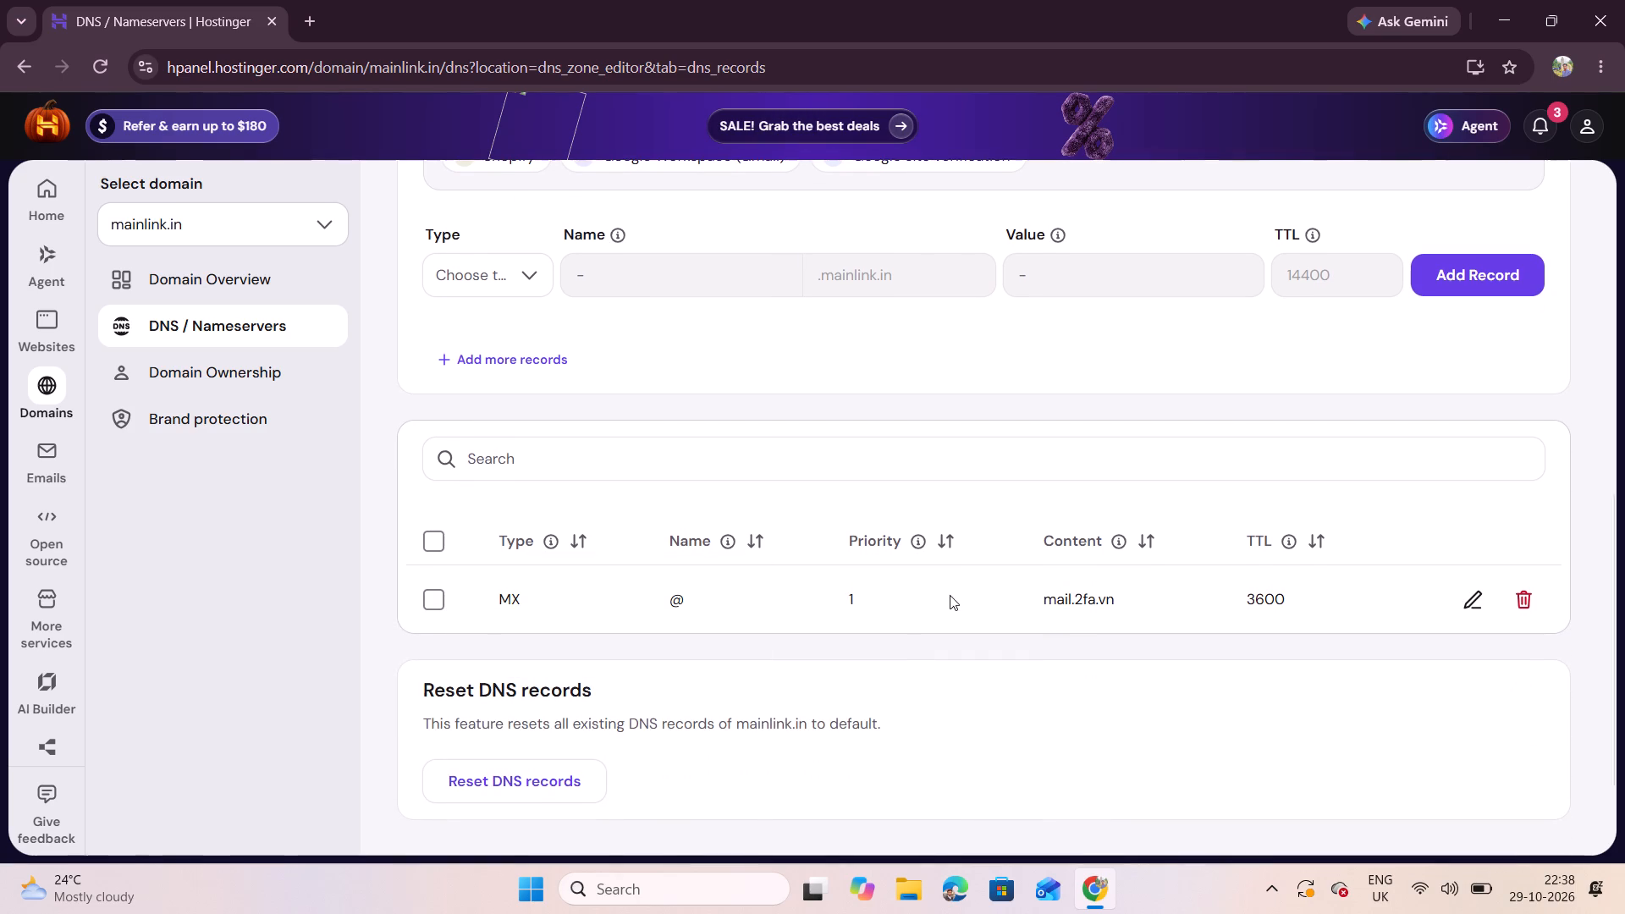
pyautogui.click(952, 597)
pyautogui.scroll(5, 685, 583)
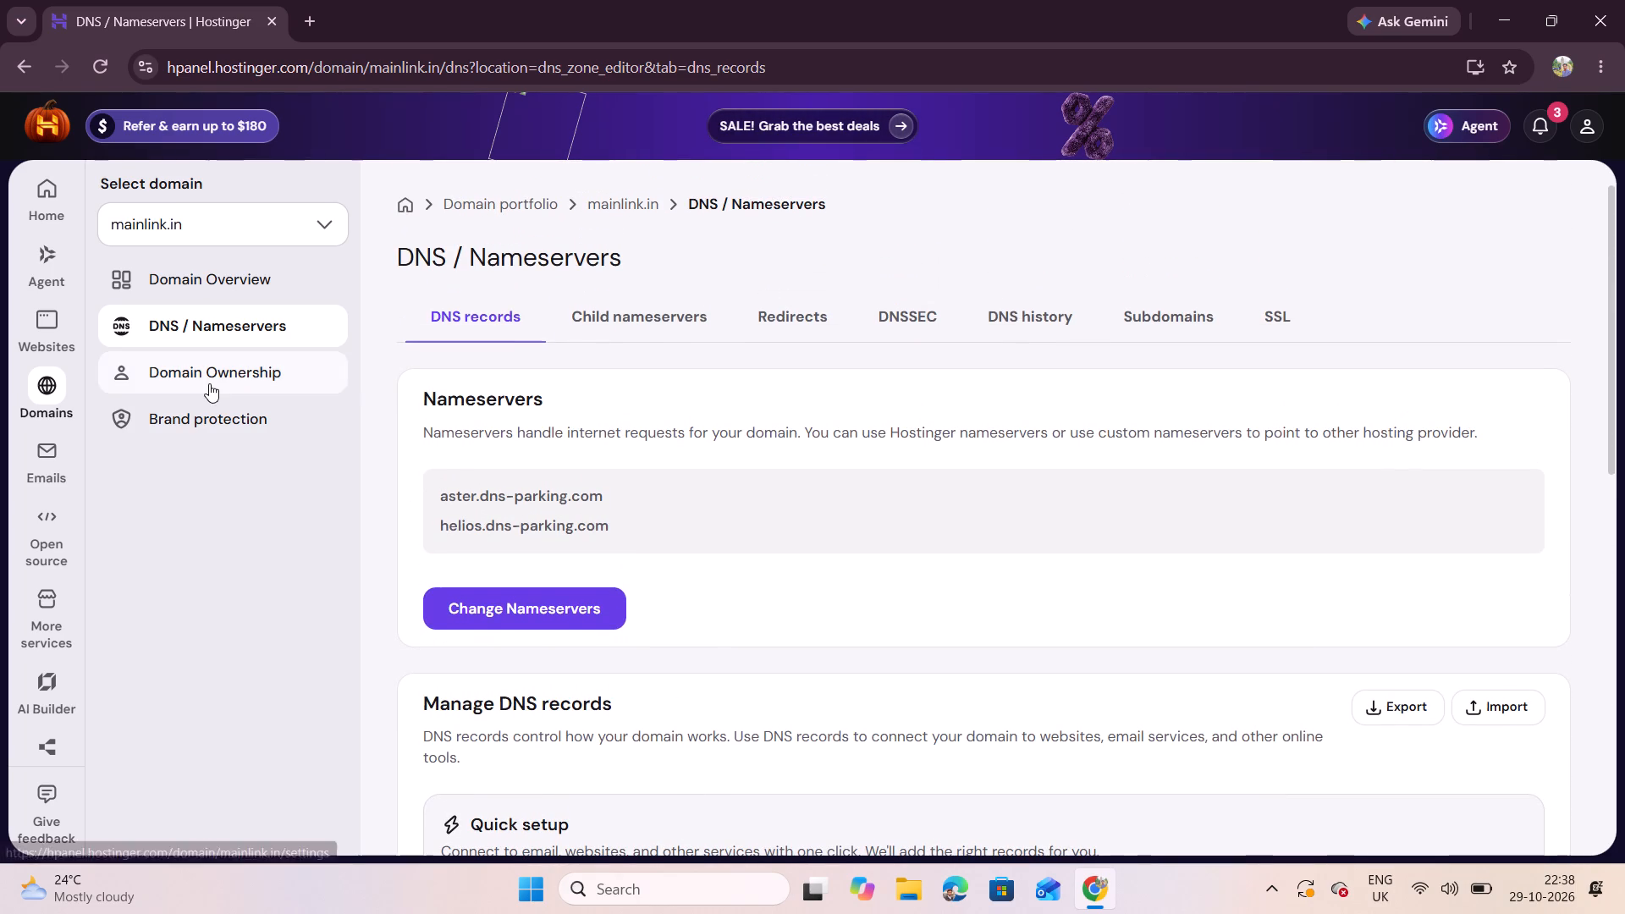
# Go to the domain portfolio and open the domain search page for getting a new domain.
pyautogui.click(62, 199)
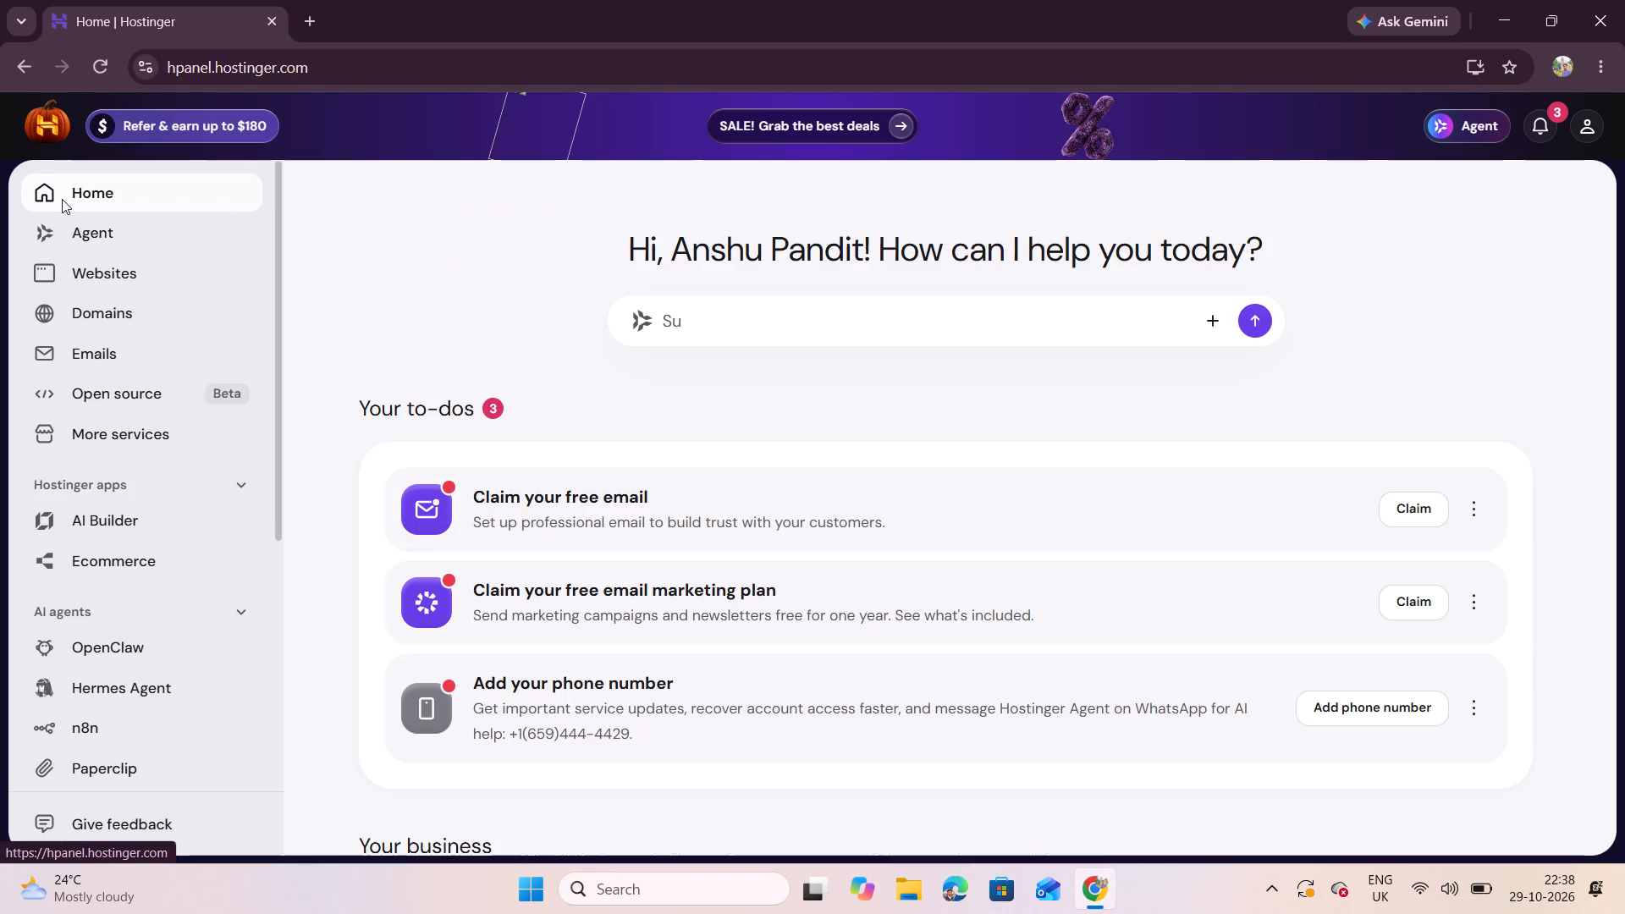
pyautogui.scroll(-2, 722, 354)
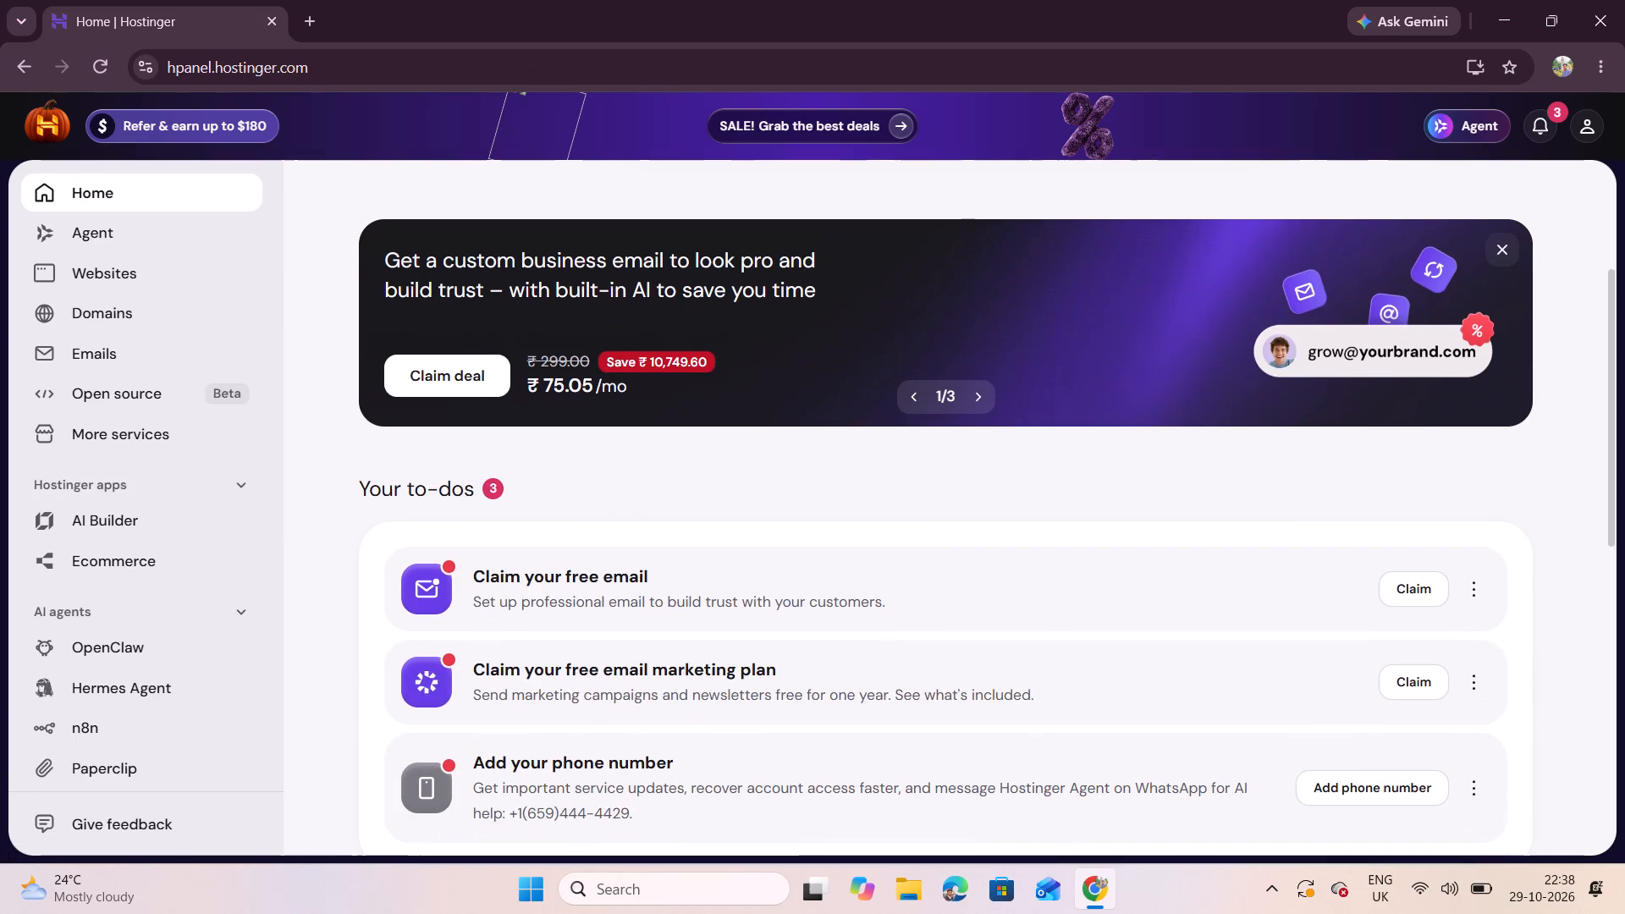
pyautogui.scroll(-1, 812, 590)
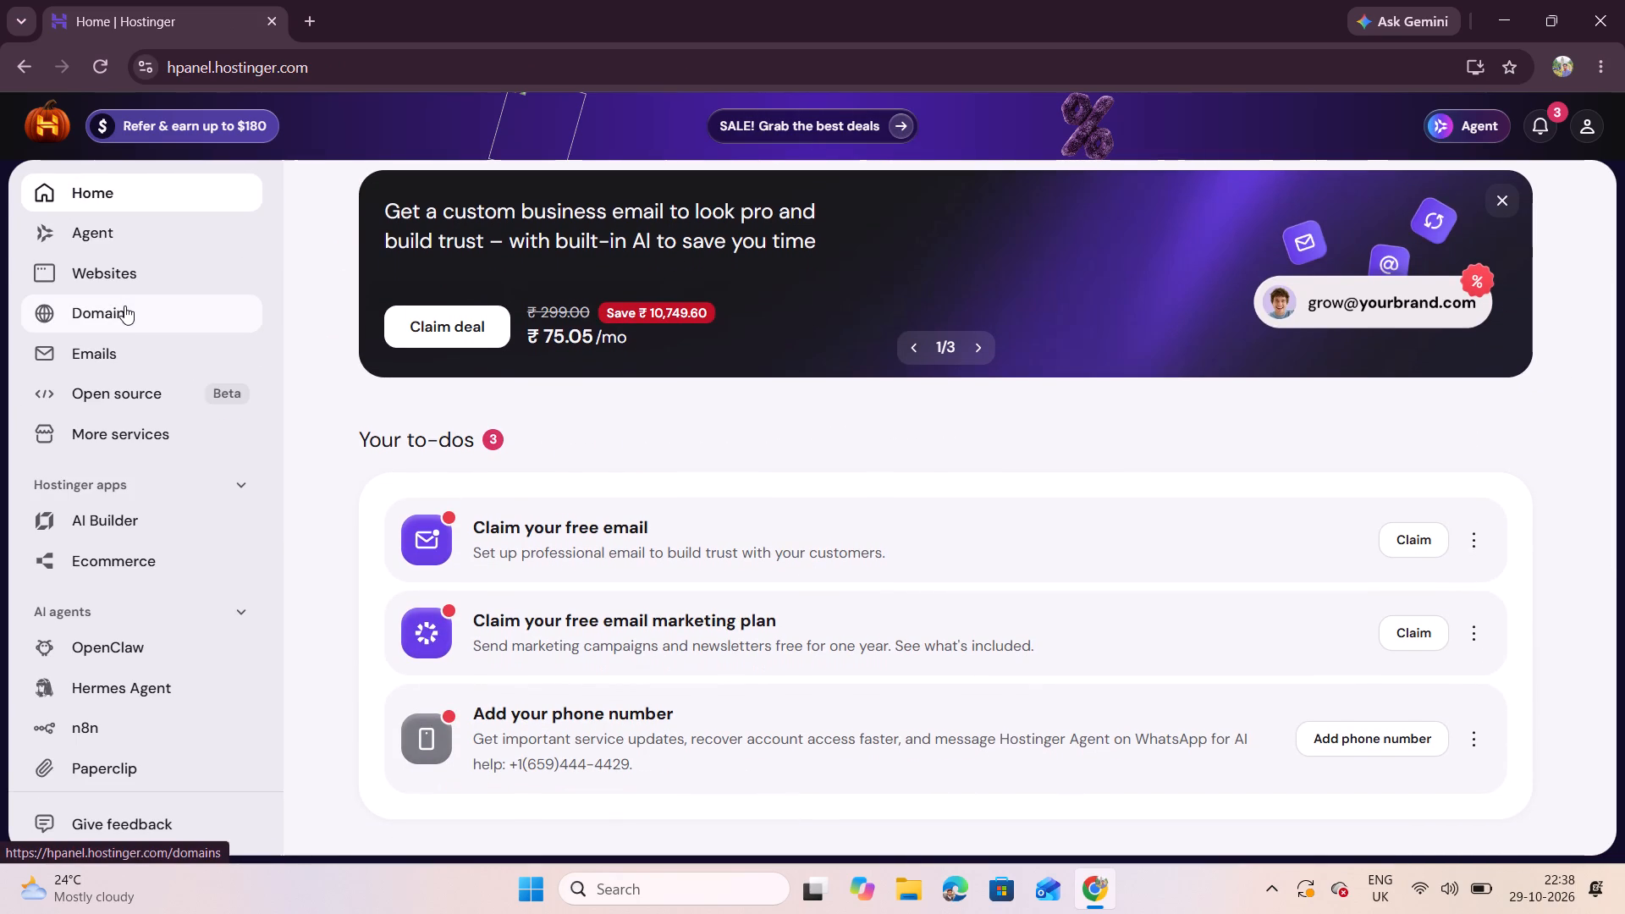
pyautogui.click(41, 323)
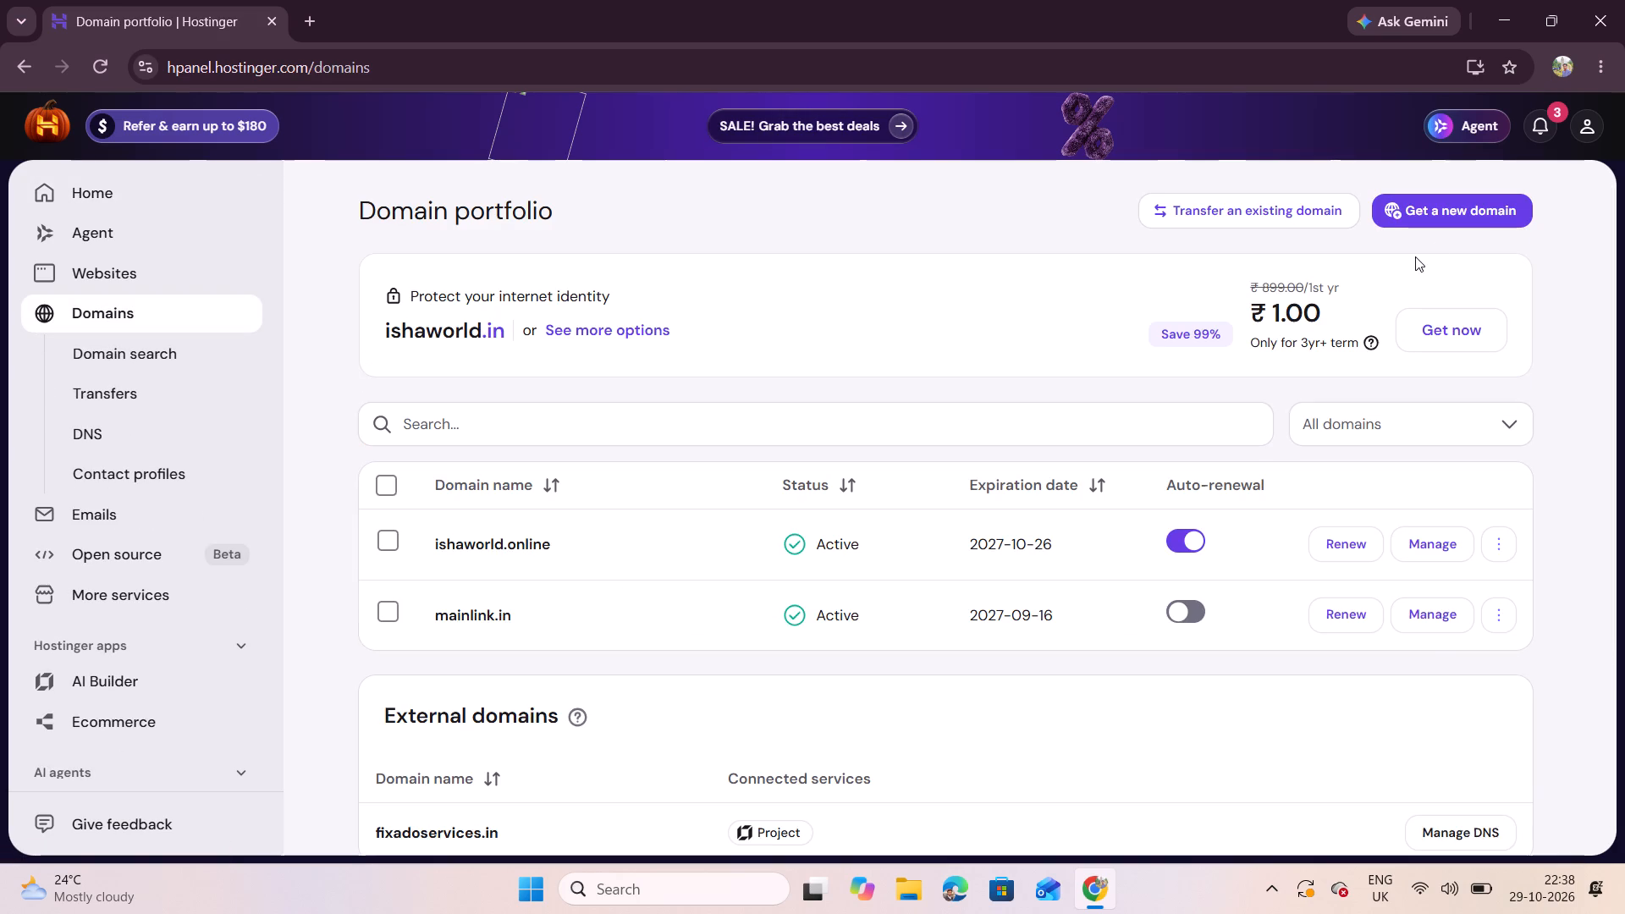
pyautogui.click(1445, 220)
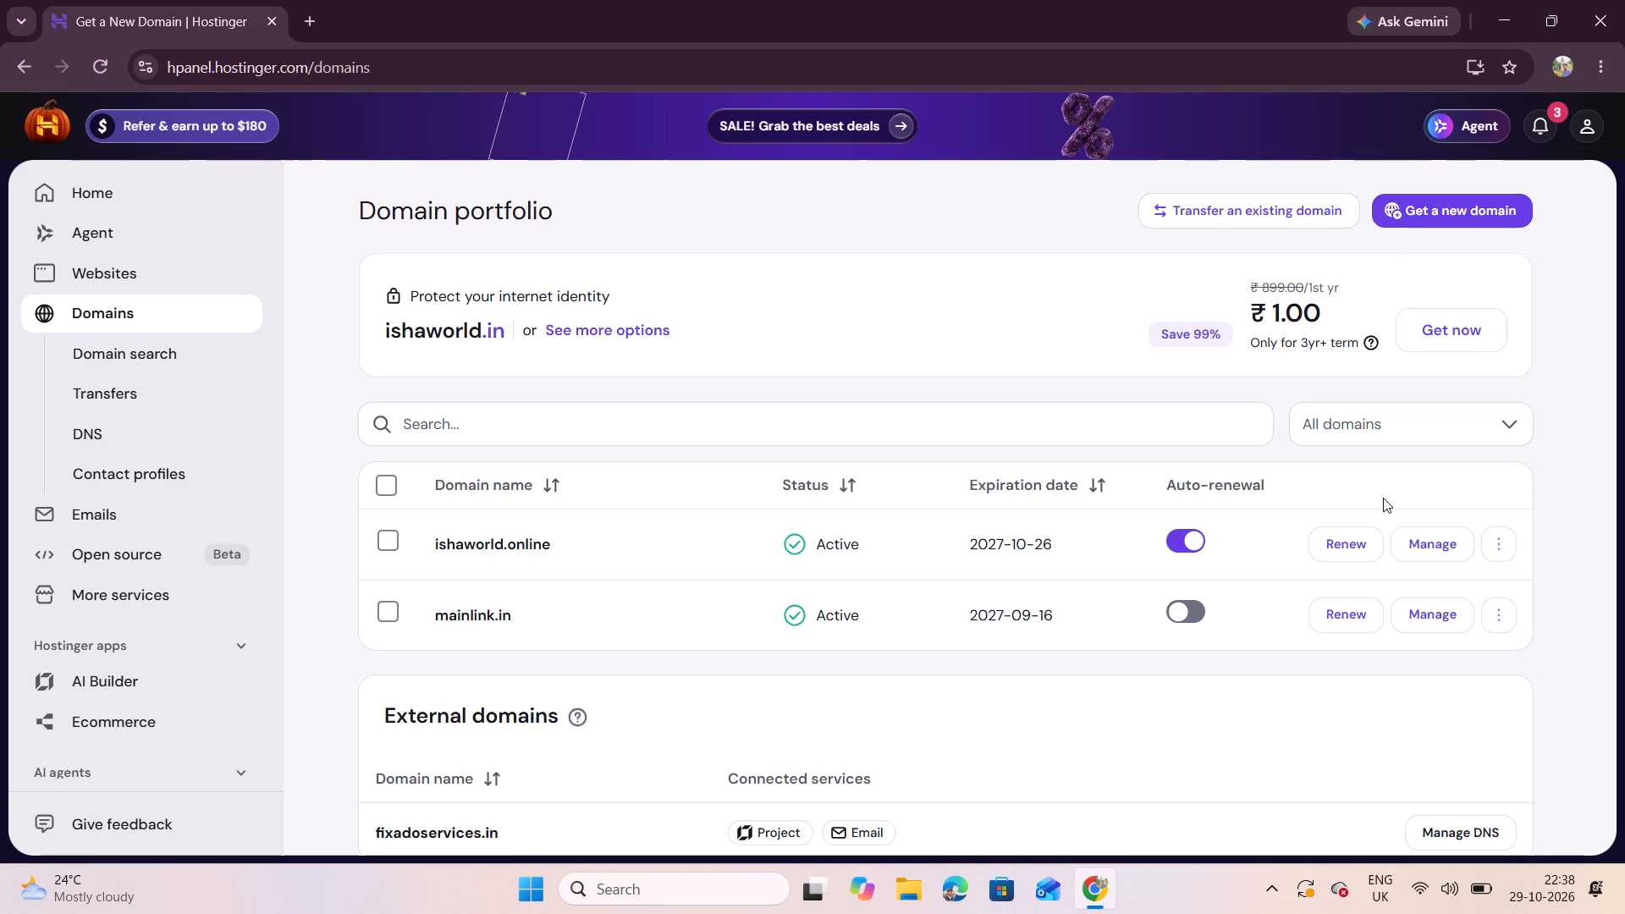
pyautogui.scroll(-1, 1383, 498)
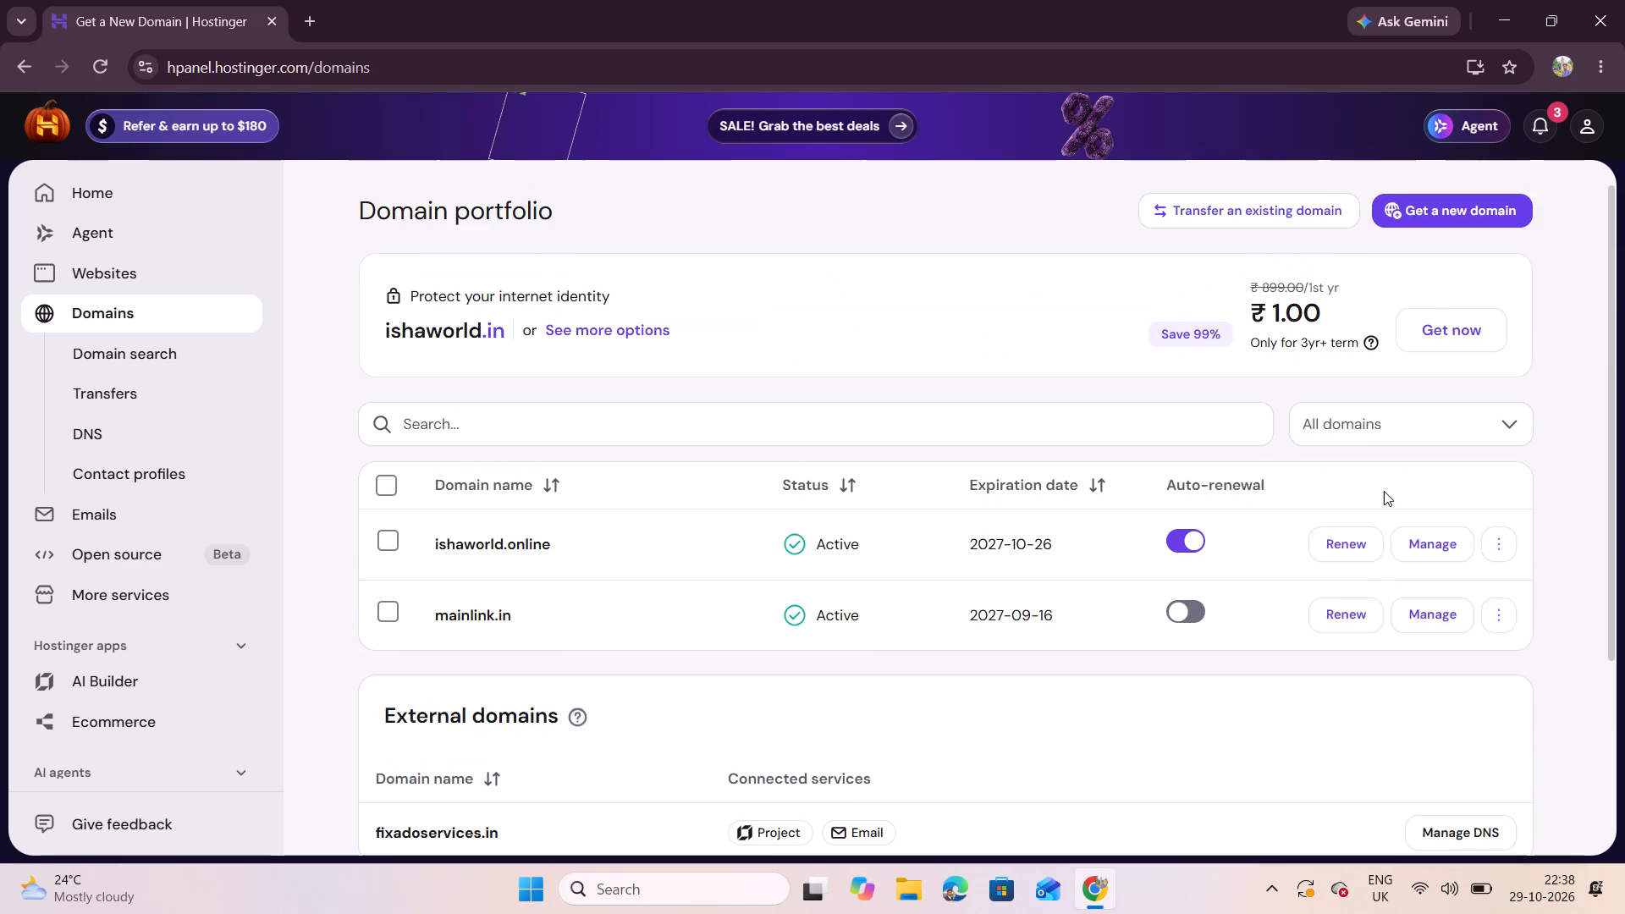
pyautogui.click(1440, 219)
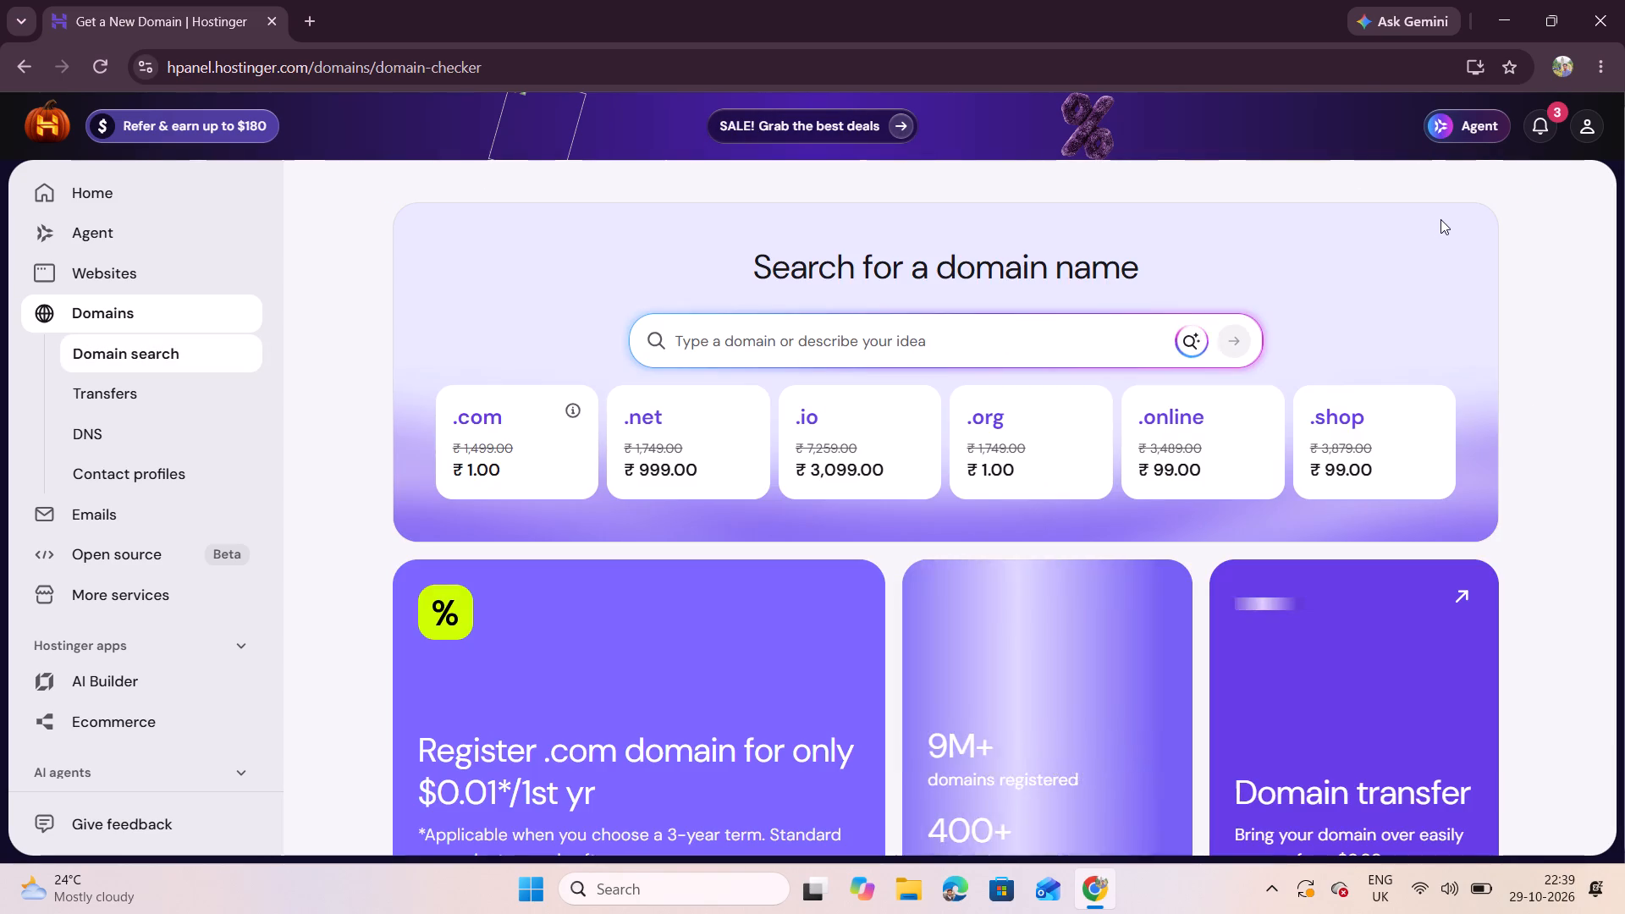
# Search for the availability of the domain name adityaog.online.
pyautogui.scroll(-2, 1232, 328)
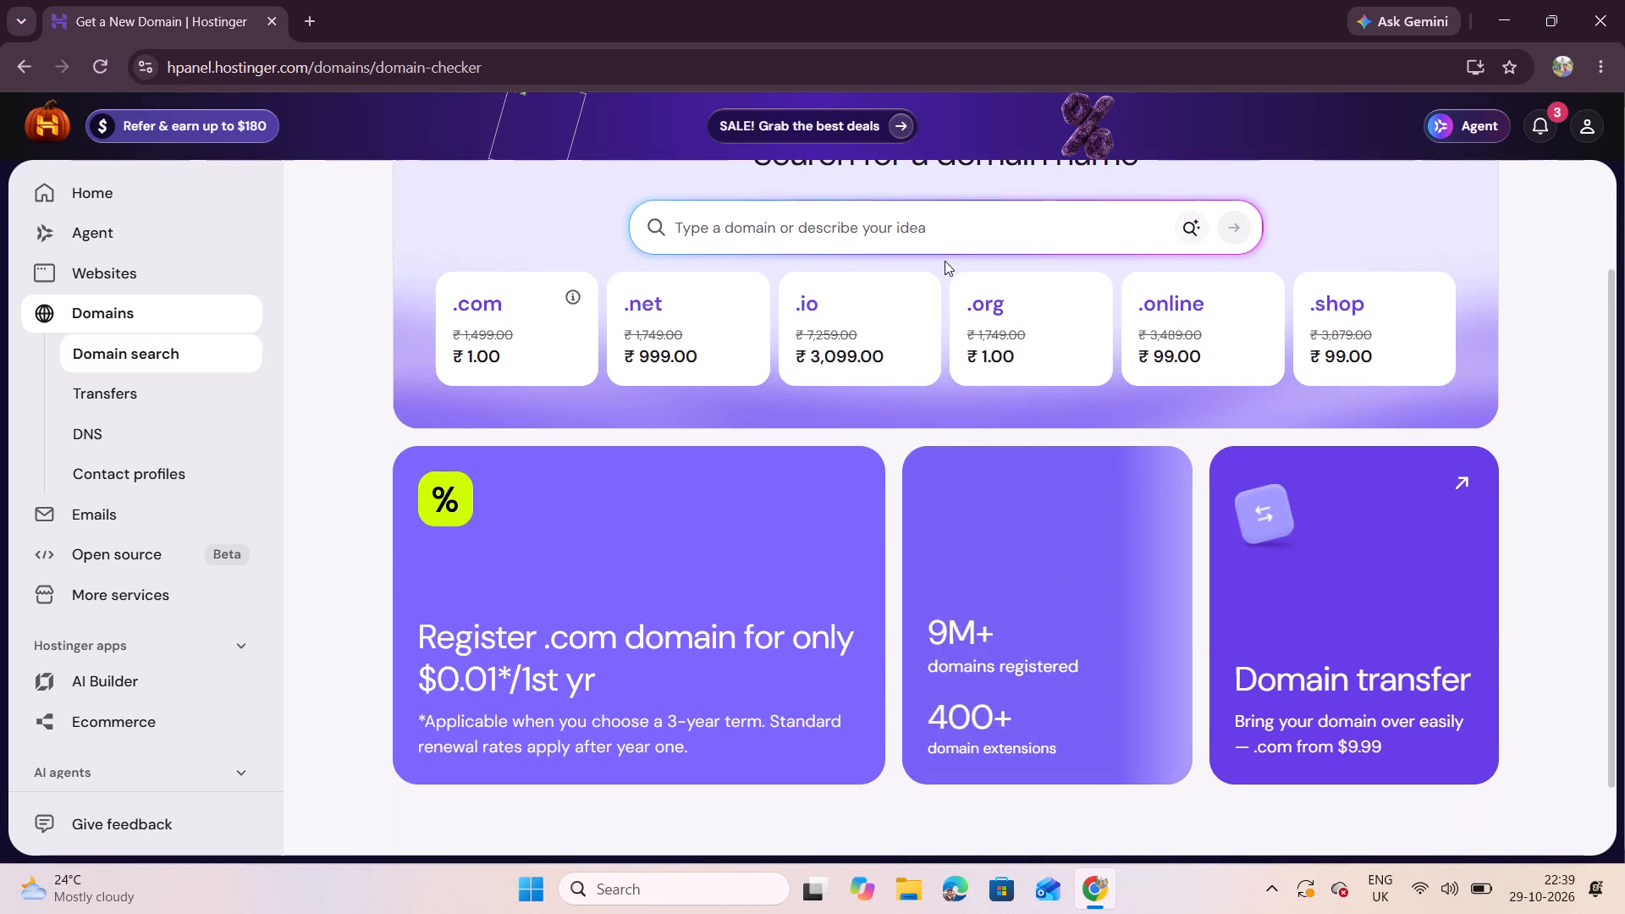
pyautogui.scroll(1, 945, 261)
pyautogui.moveTo(874, 327); pyautogui.dragTo(855, 337)
pyautogui.click(855, 337)
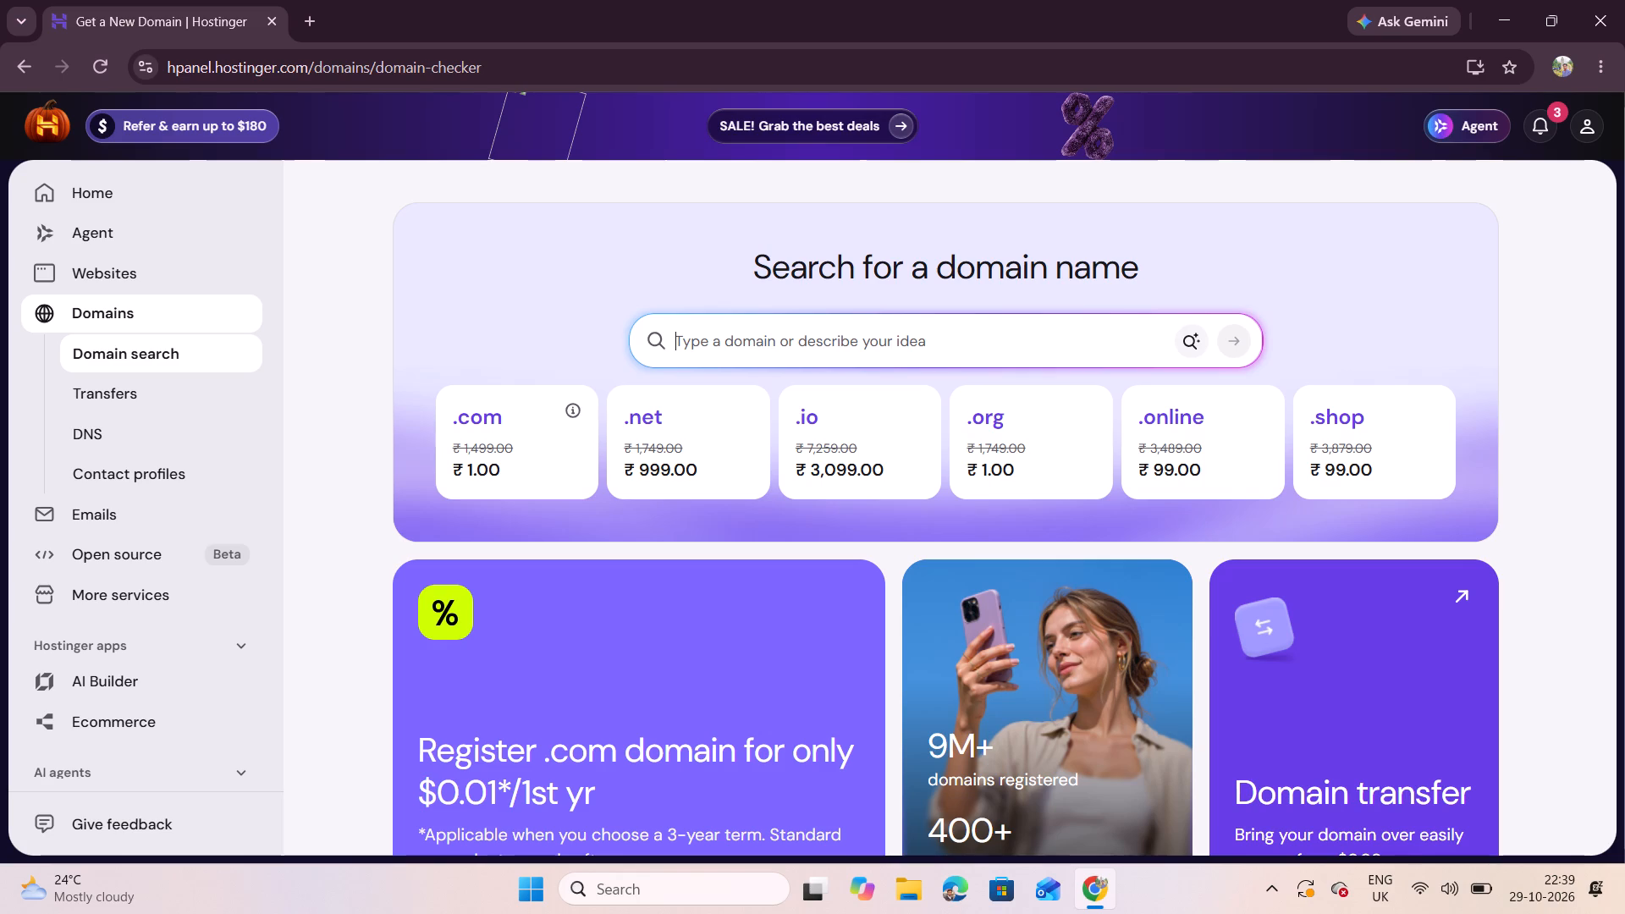
pyautogui.press('a')
pyautogui.write('ditya')
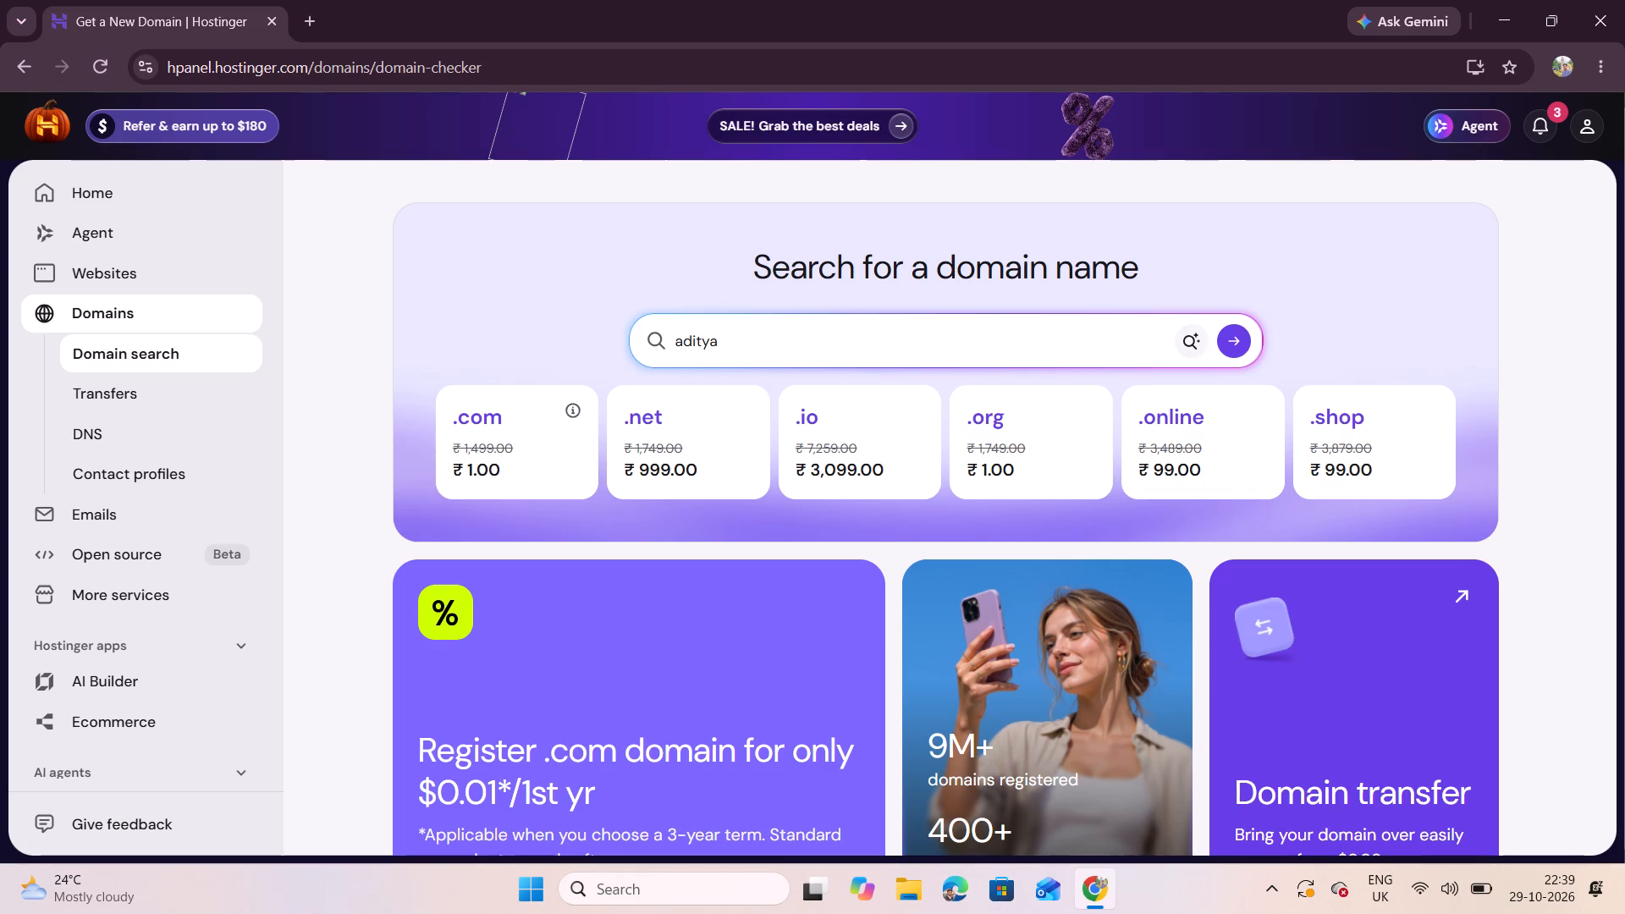
pyautogui.press('o')
pyautogui.write('g.')
pyautogui.write('online')
pyautogui.click(1228, 336)
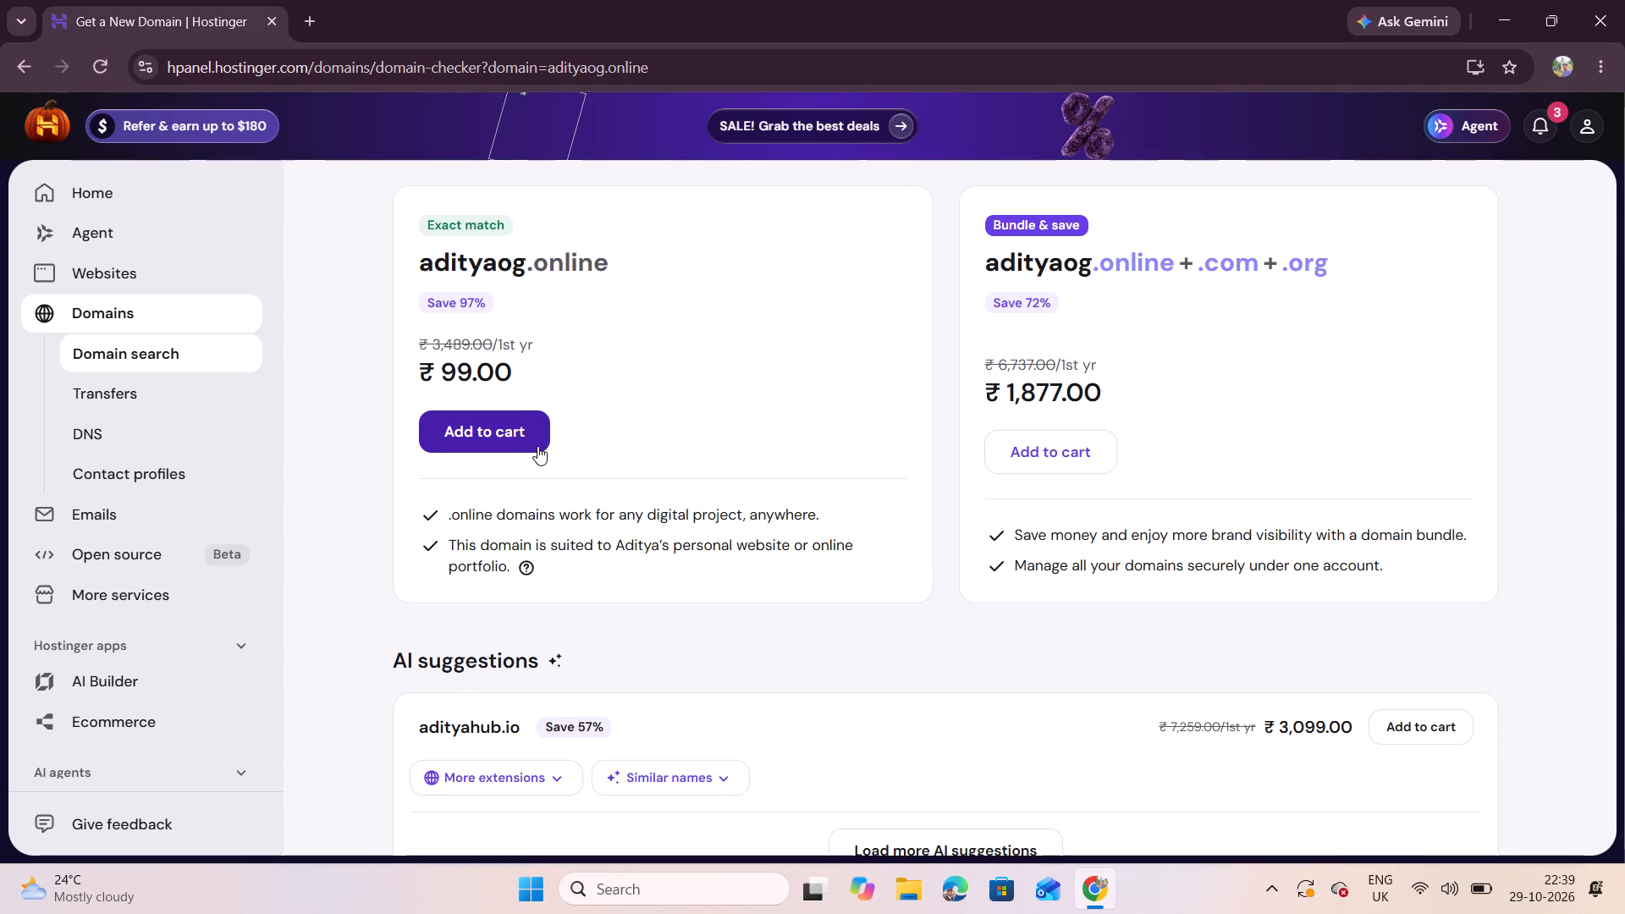
# Add the exact-match domain adityaog.online to the cart and review the cart.
pyautogui.click(515, 437)
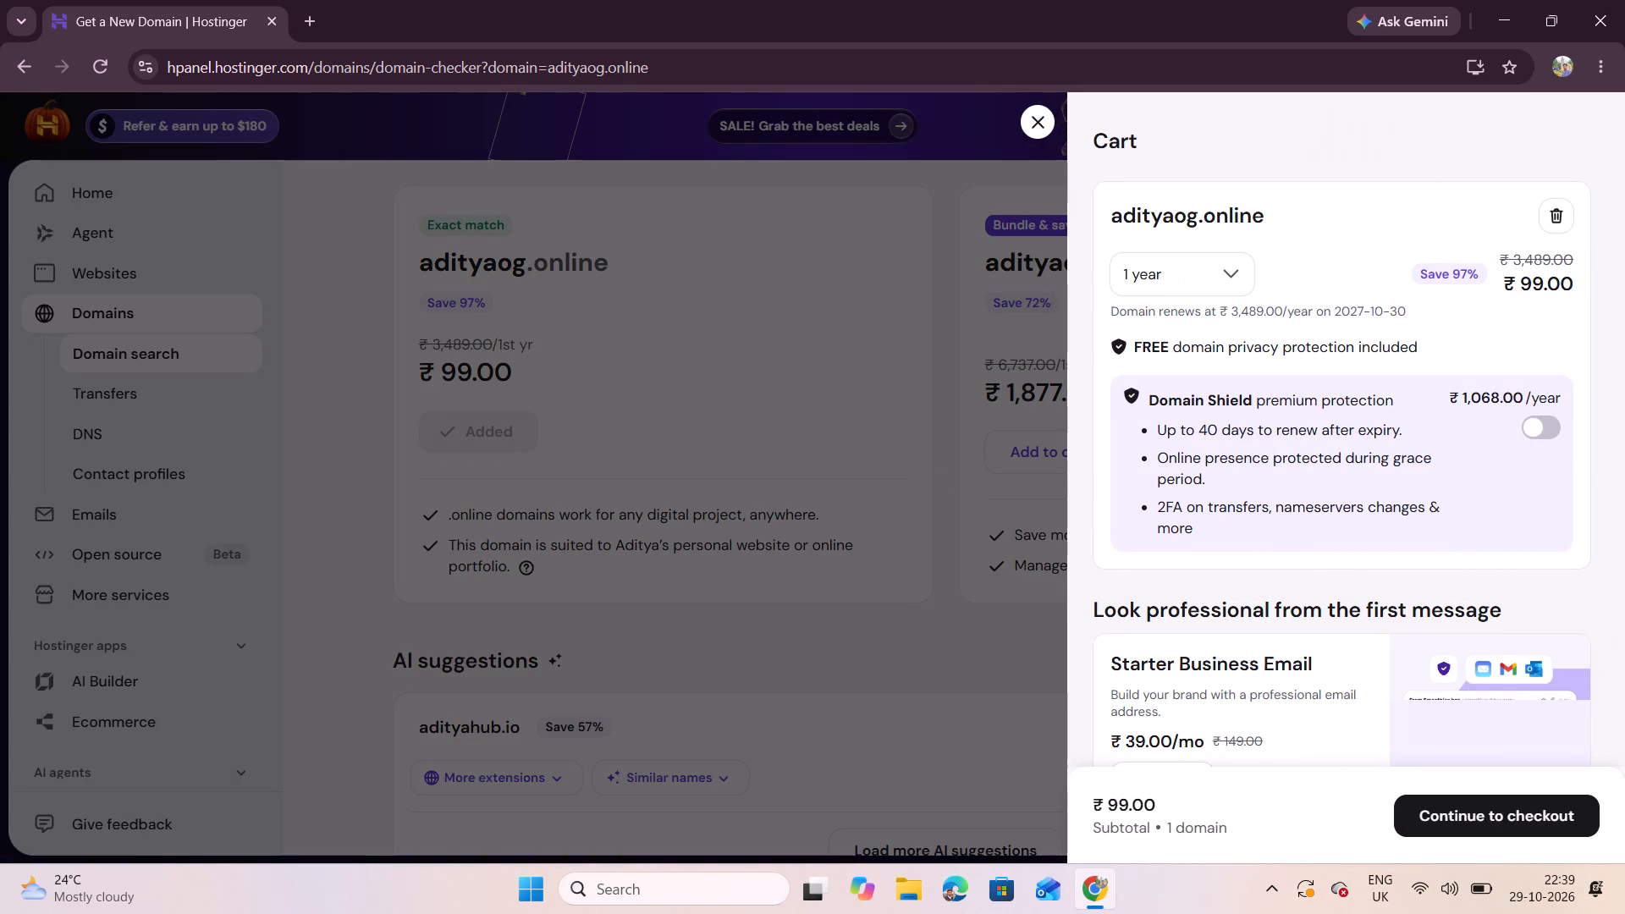
pyautogui.scroll(-3, 1410, 602)
pyautogui.scroll(2, 1410, 602)
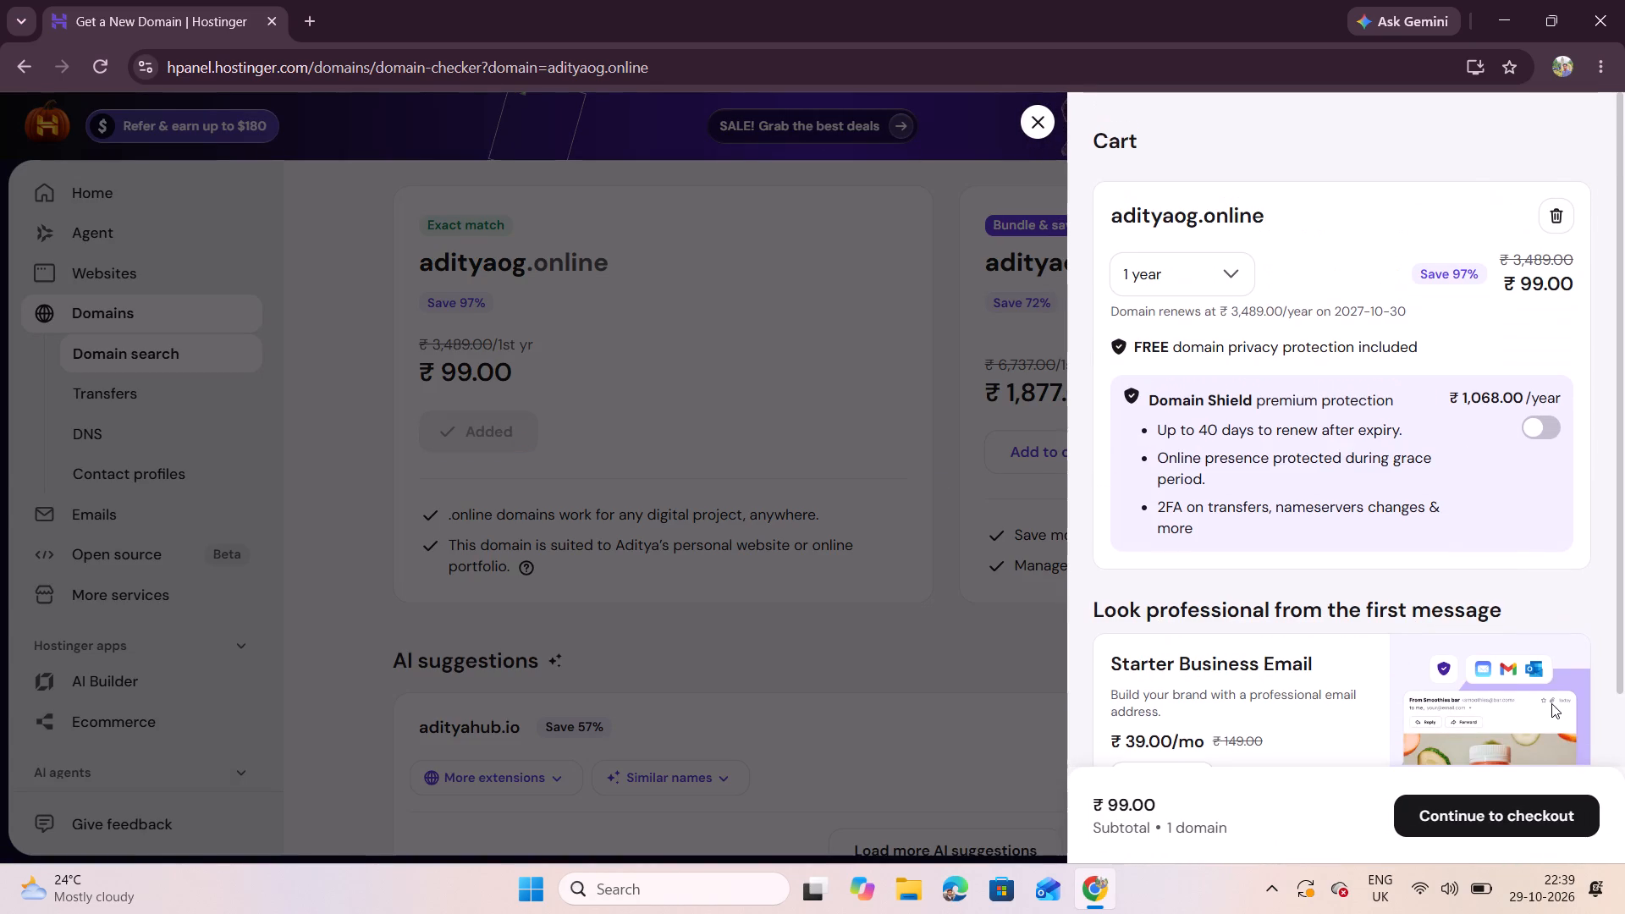
# Continue to checkout with adityaog.online and submit the payment for the domain.
pyautogui.click(1516, 827)
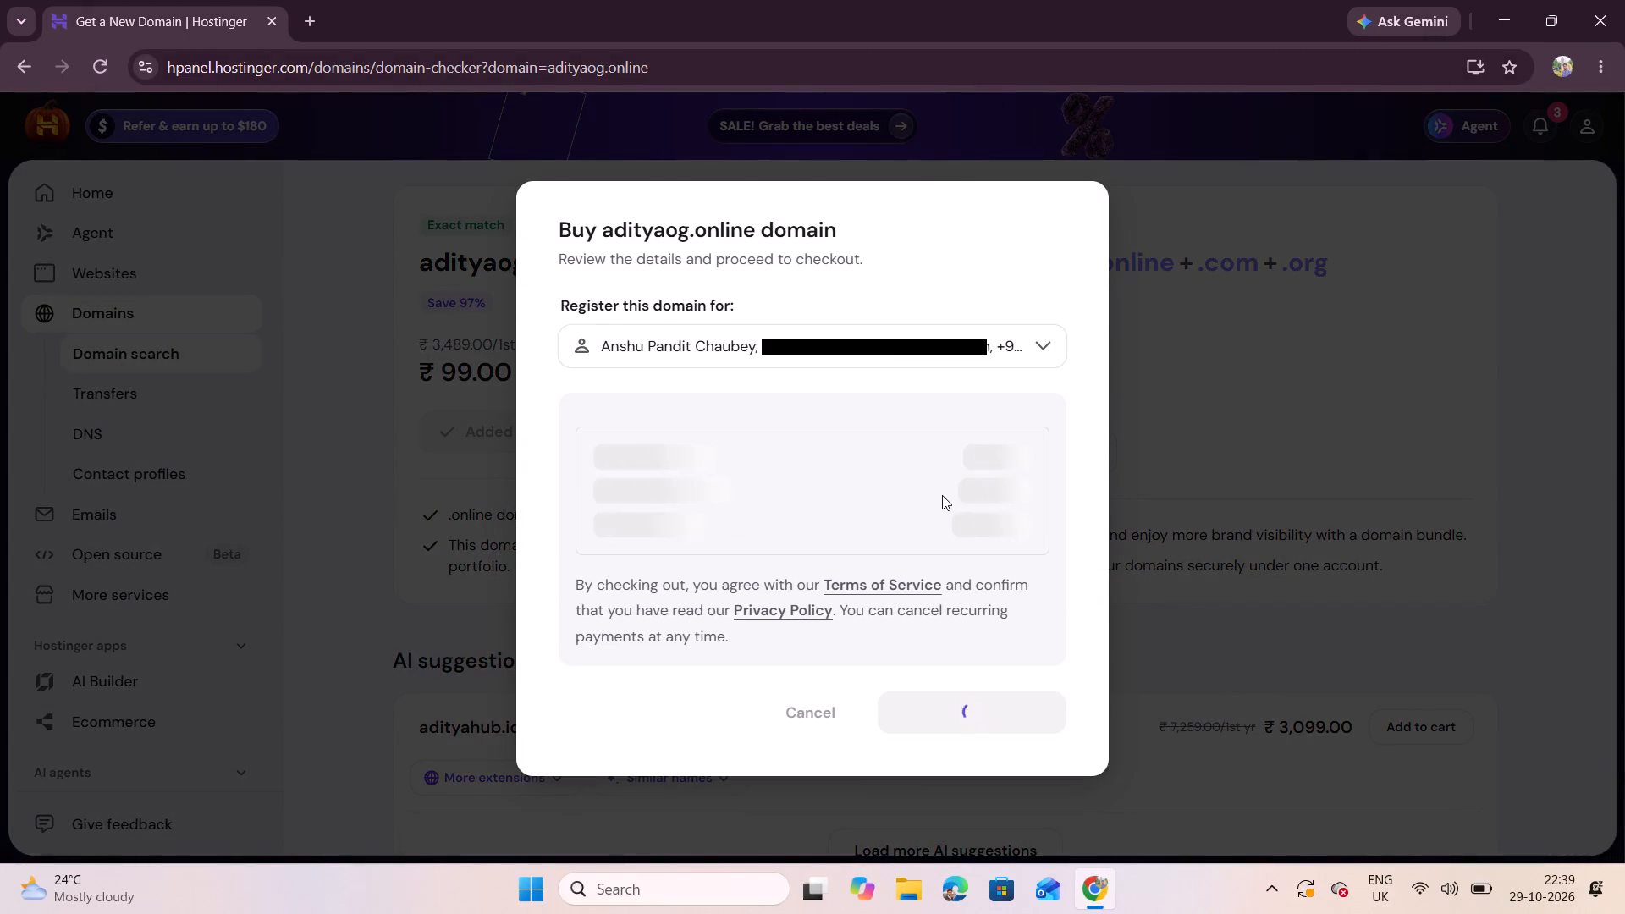
pyautogui.click(976, 768)
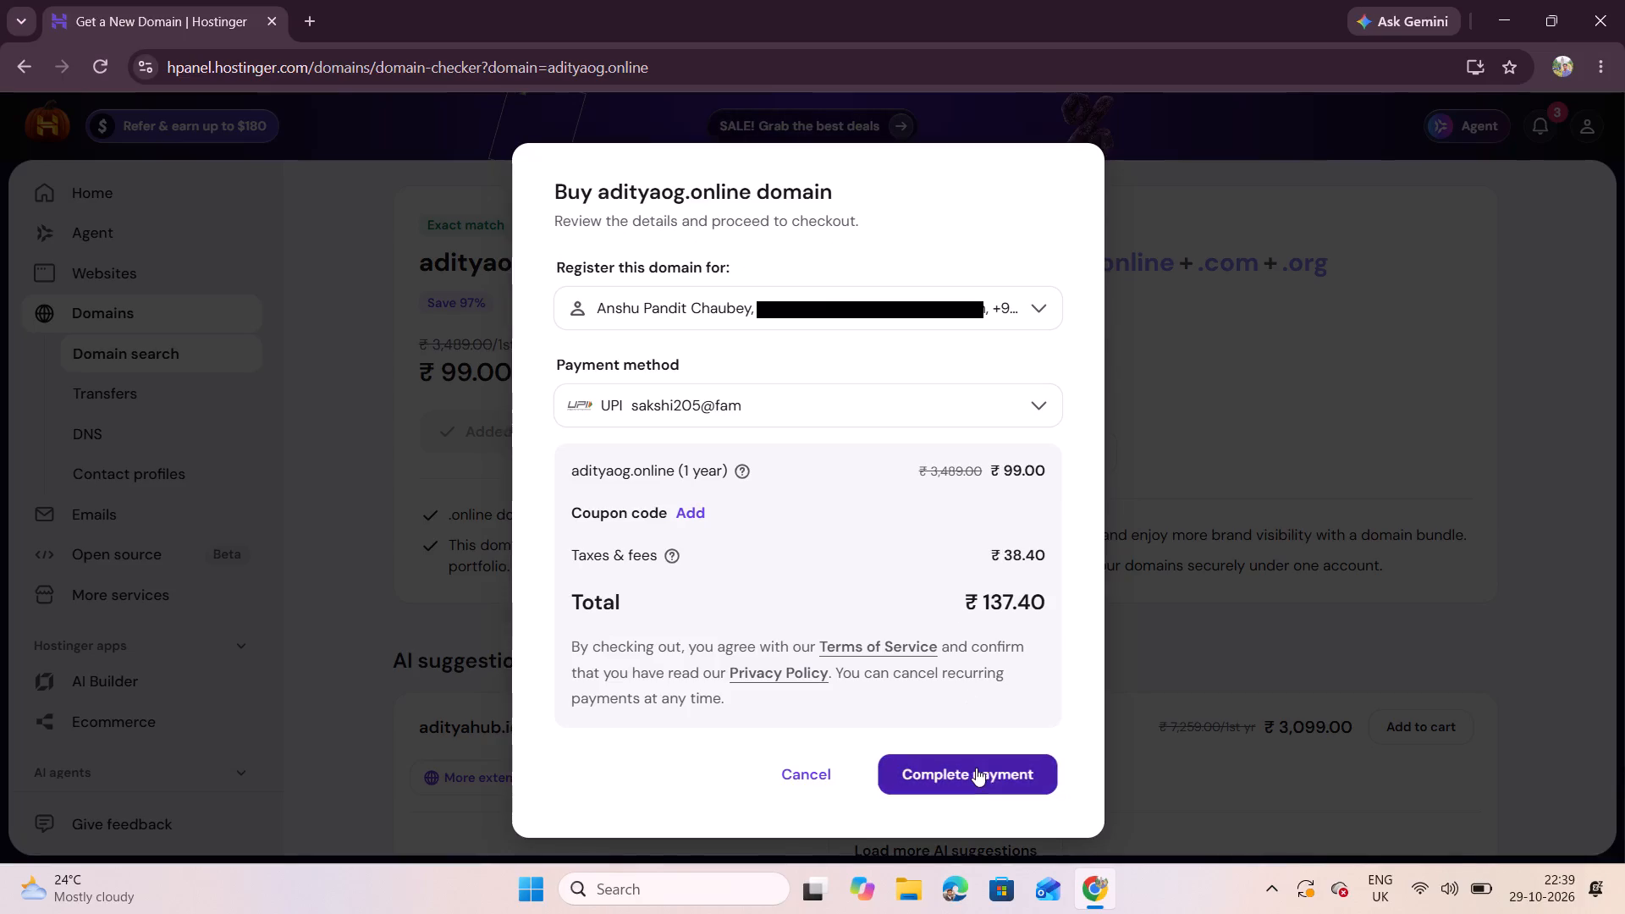
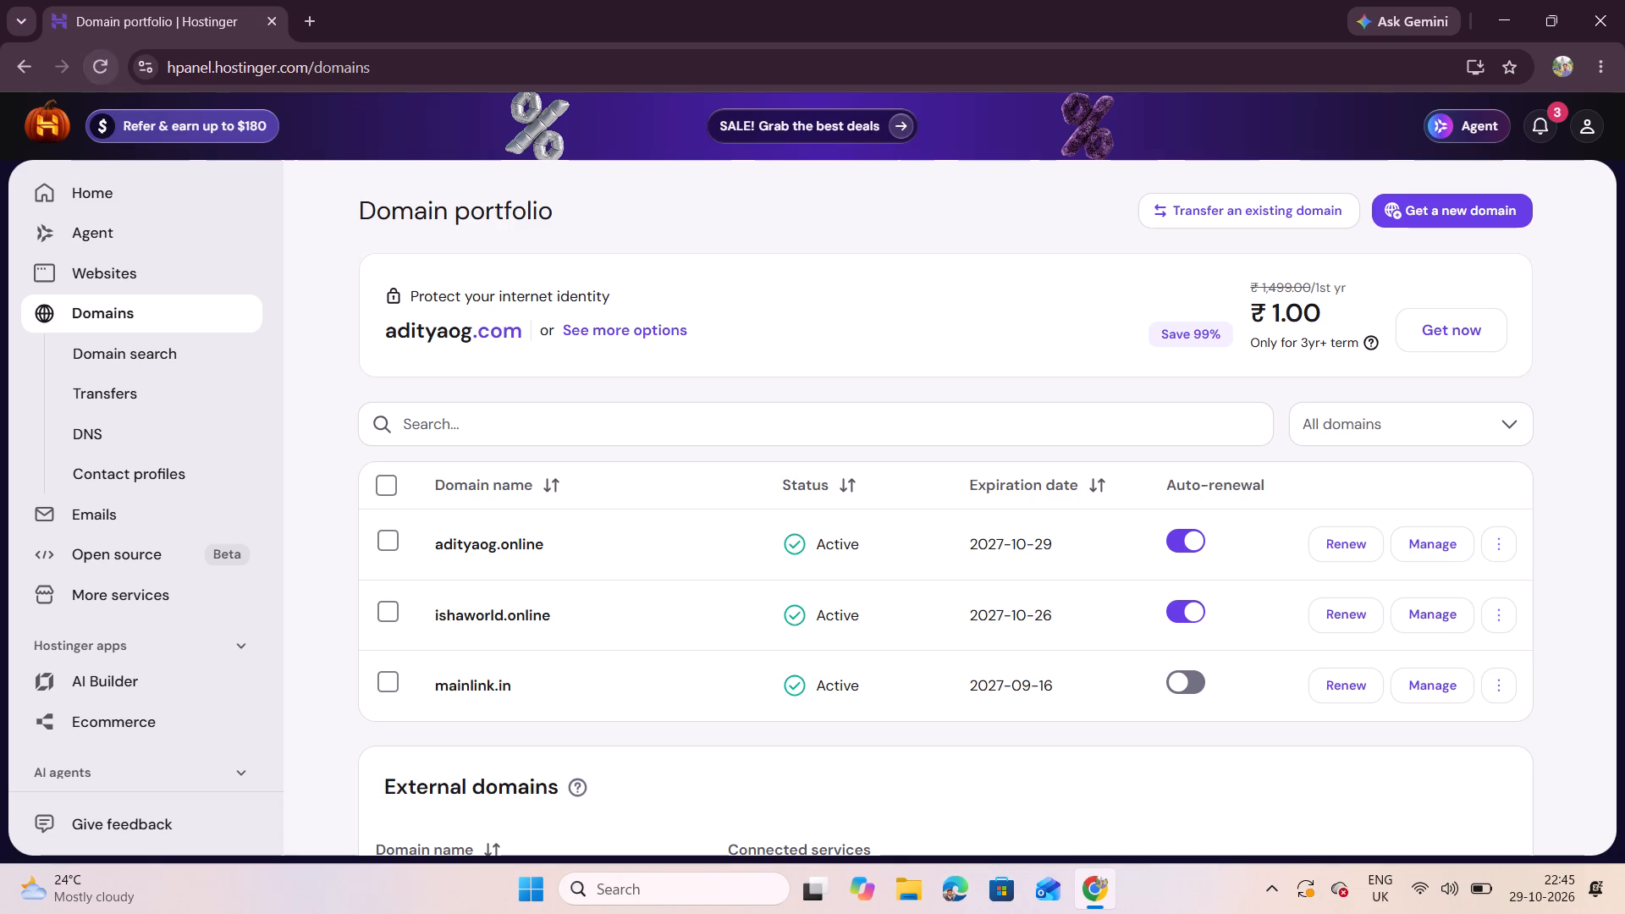
# Turn off auto-renewal for adityaog.online and confirm cancelling its subscription without WhatsApp reminders.
pyautogui.click(1178, 553)
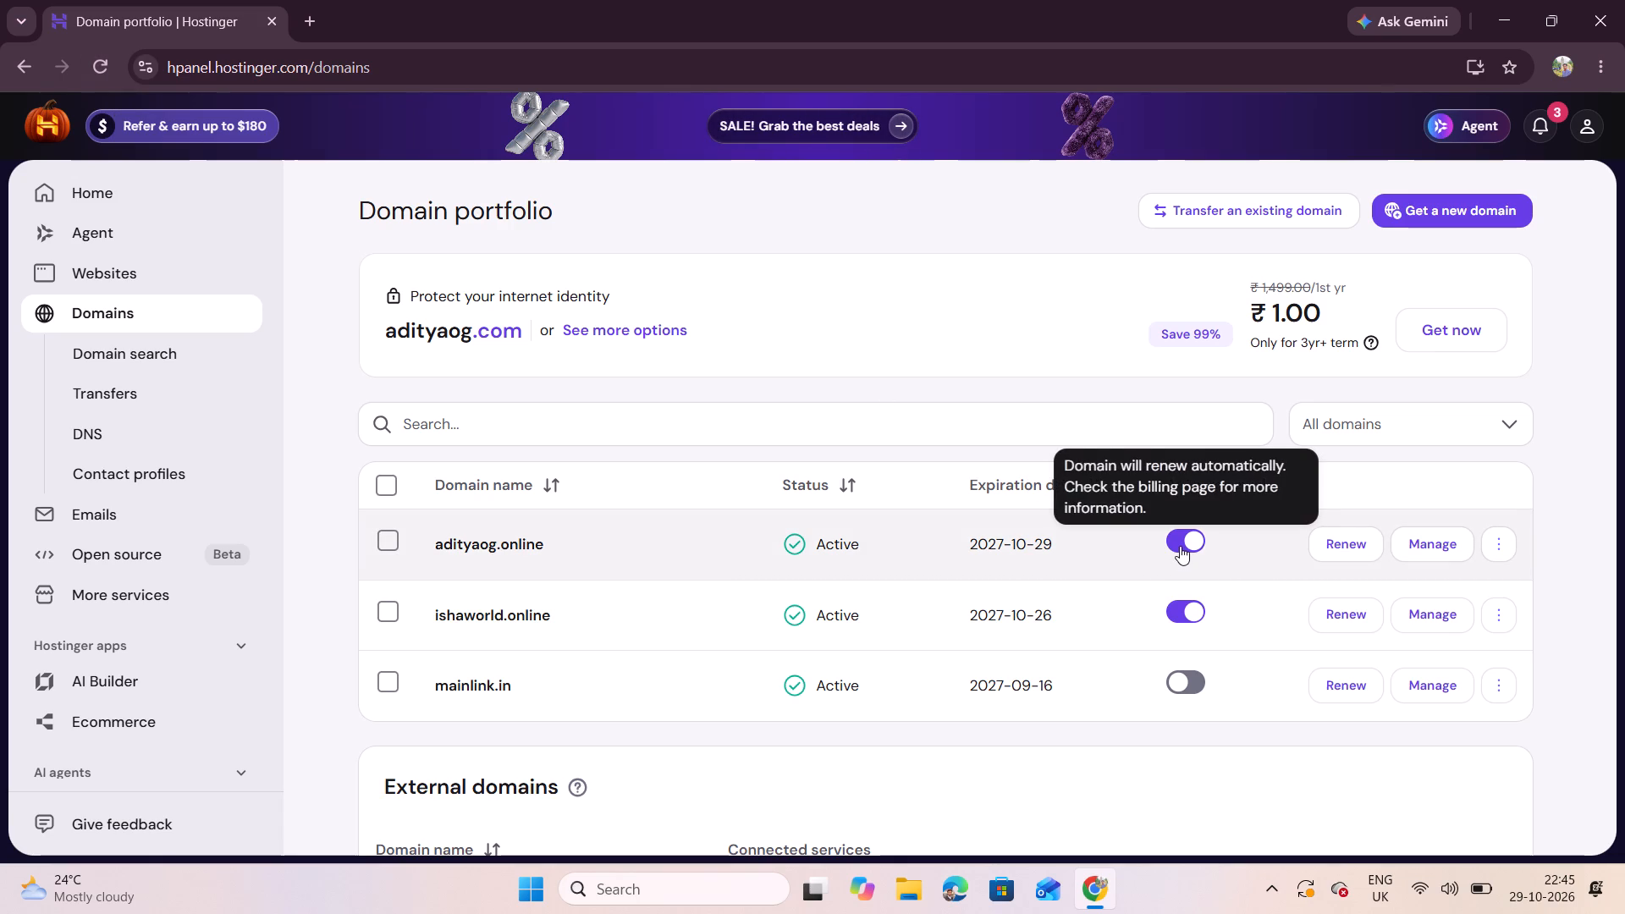
pyautogui.click(1180, 546)
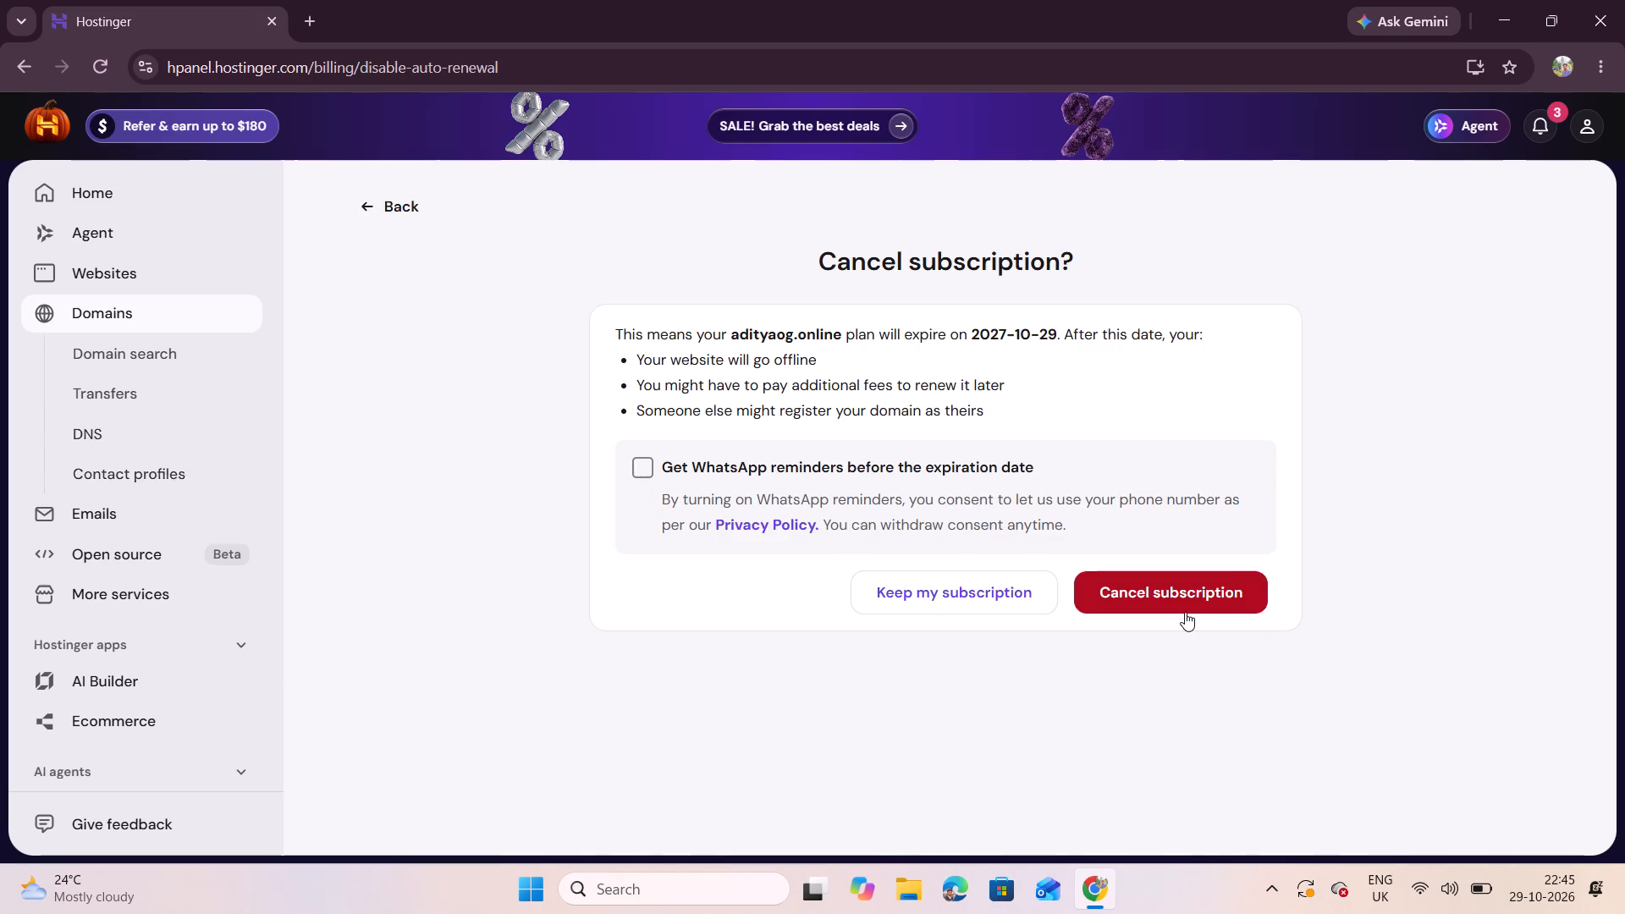
pyautogui.click(1185, 612)
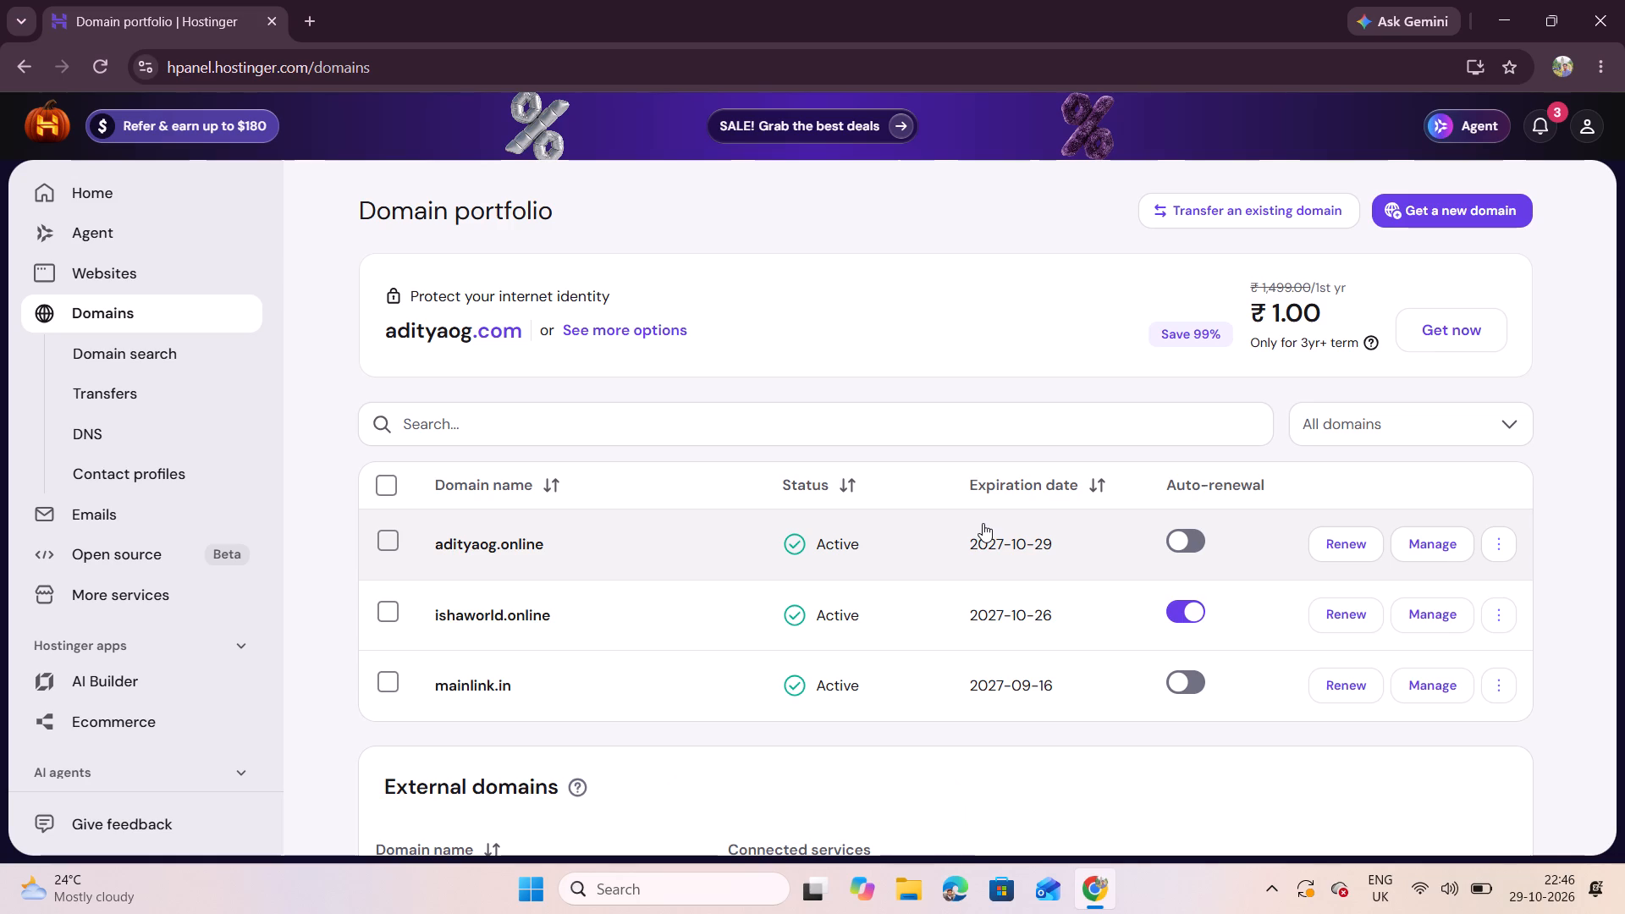
# Turn off auto-renewal for ishaworld.online and confirm cancelling its subscription without WhatsApp reminders.
pyautogui.click(1176, 617)
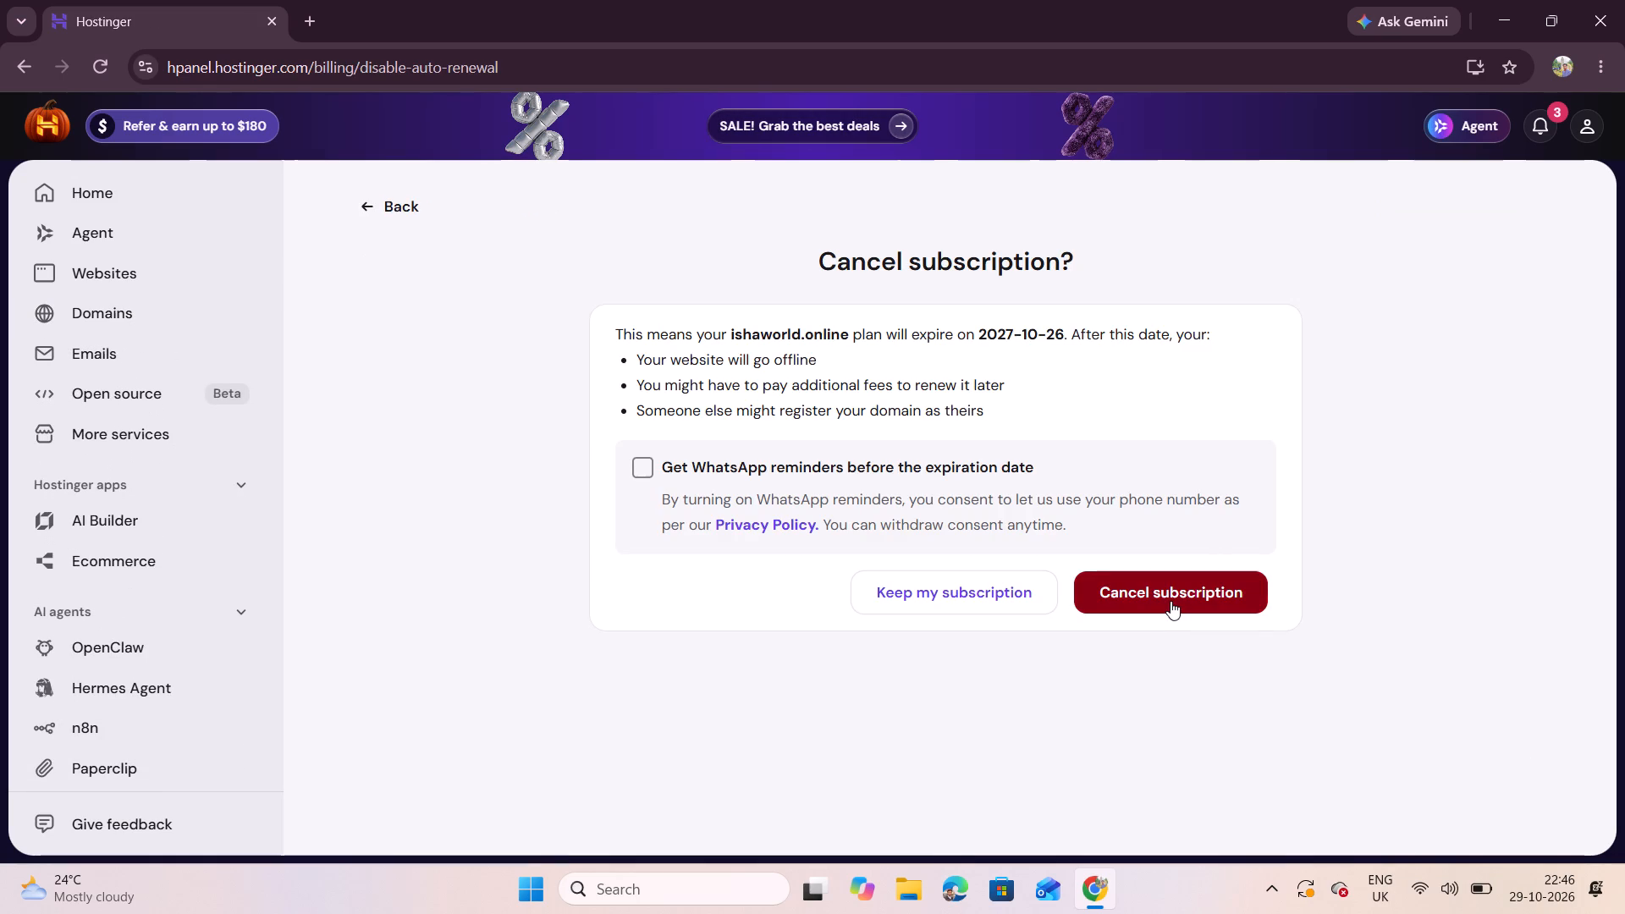
pyautogui.click(1171, 601)
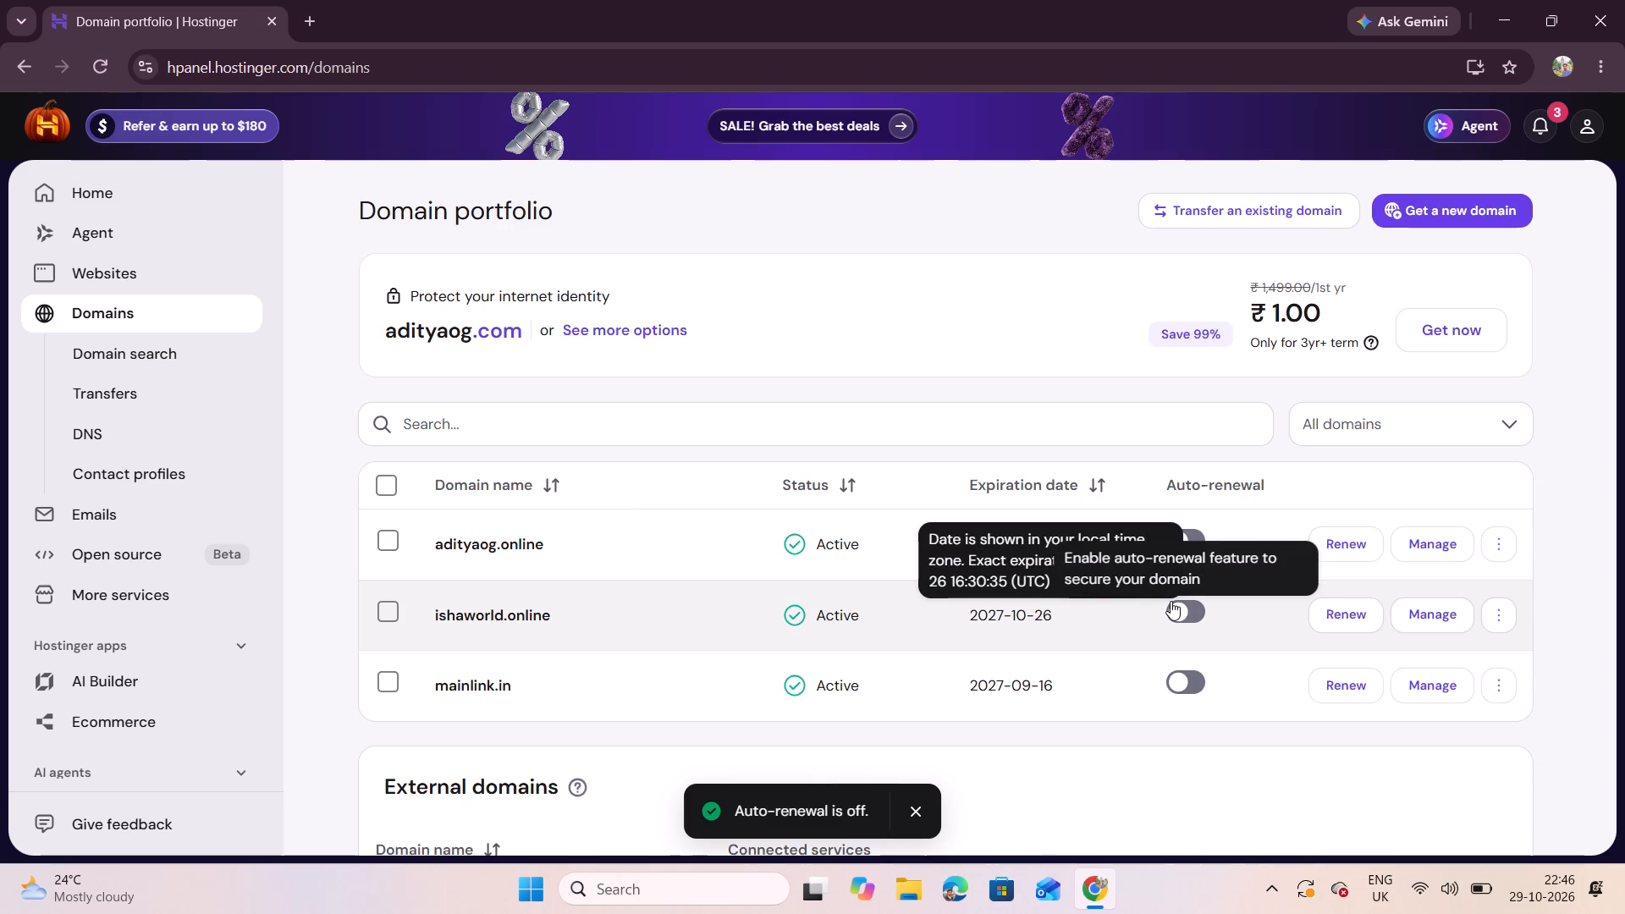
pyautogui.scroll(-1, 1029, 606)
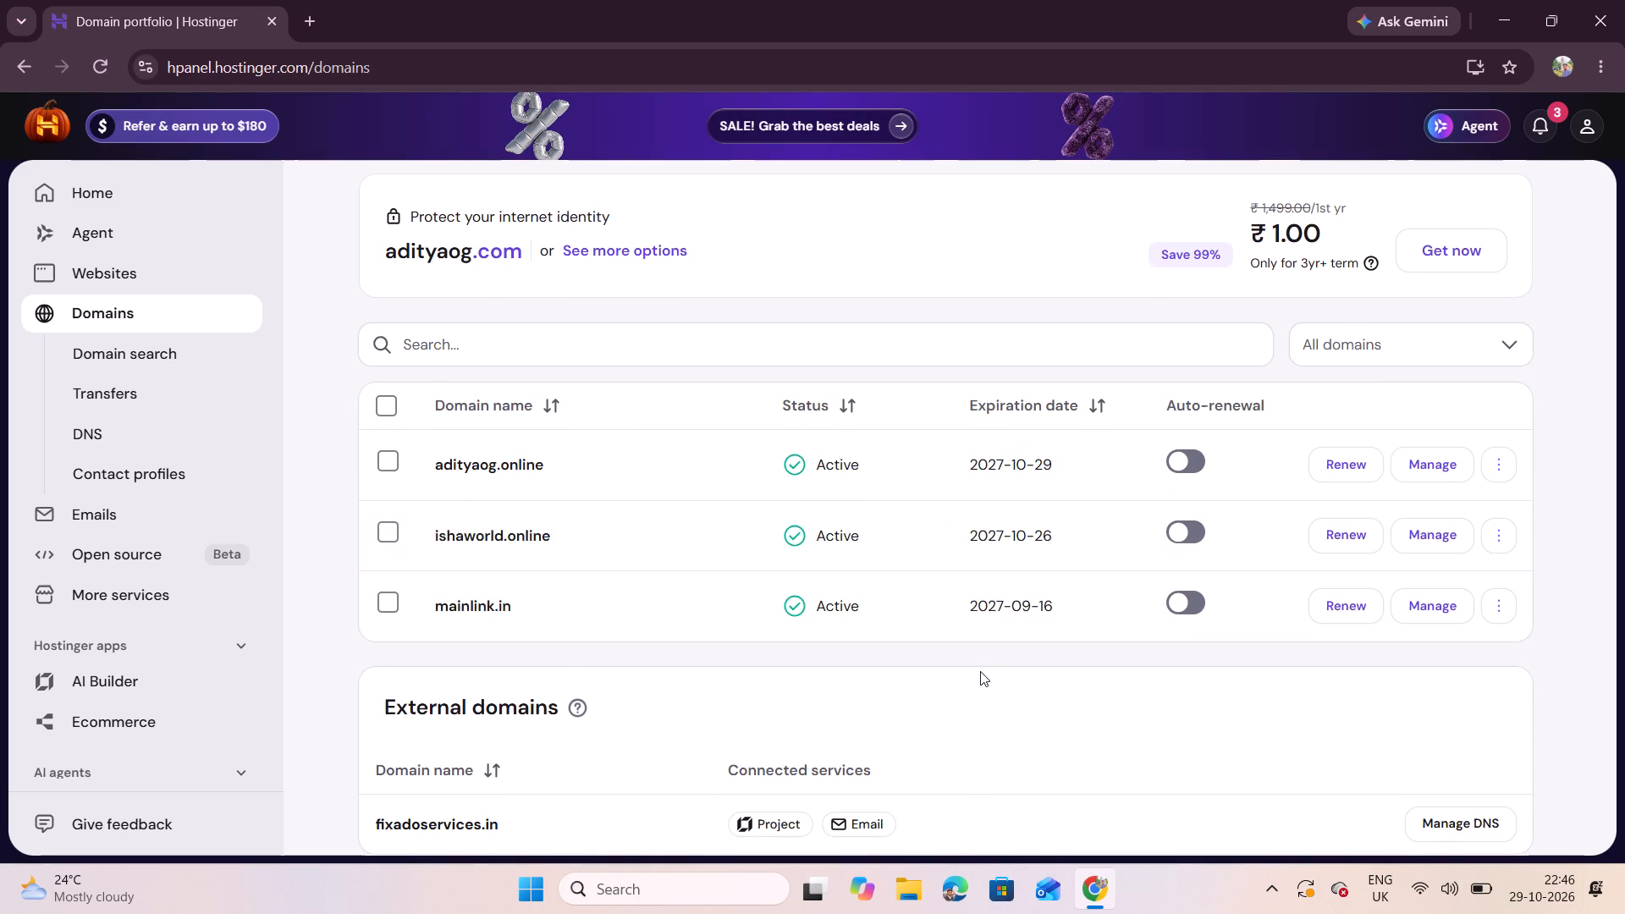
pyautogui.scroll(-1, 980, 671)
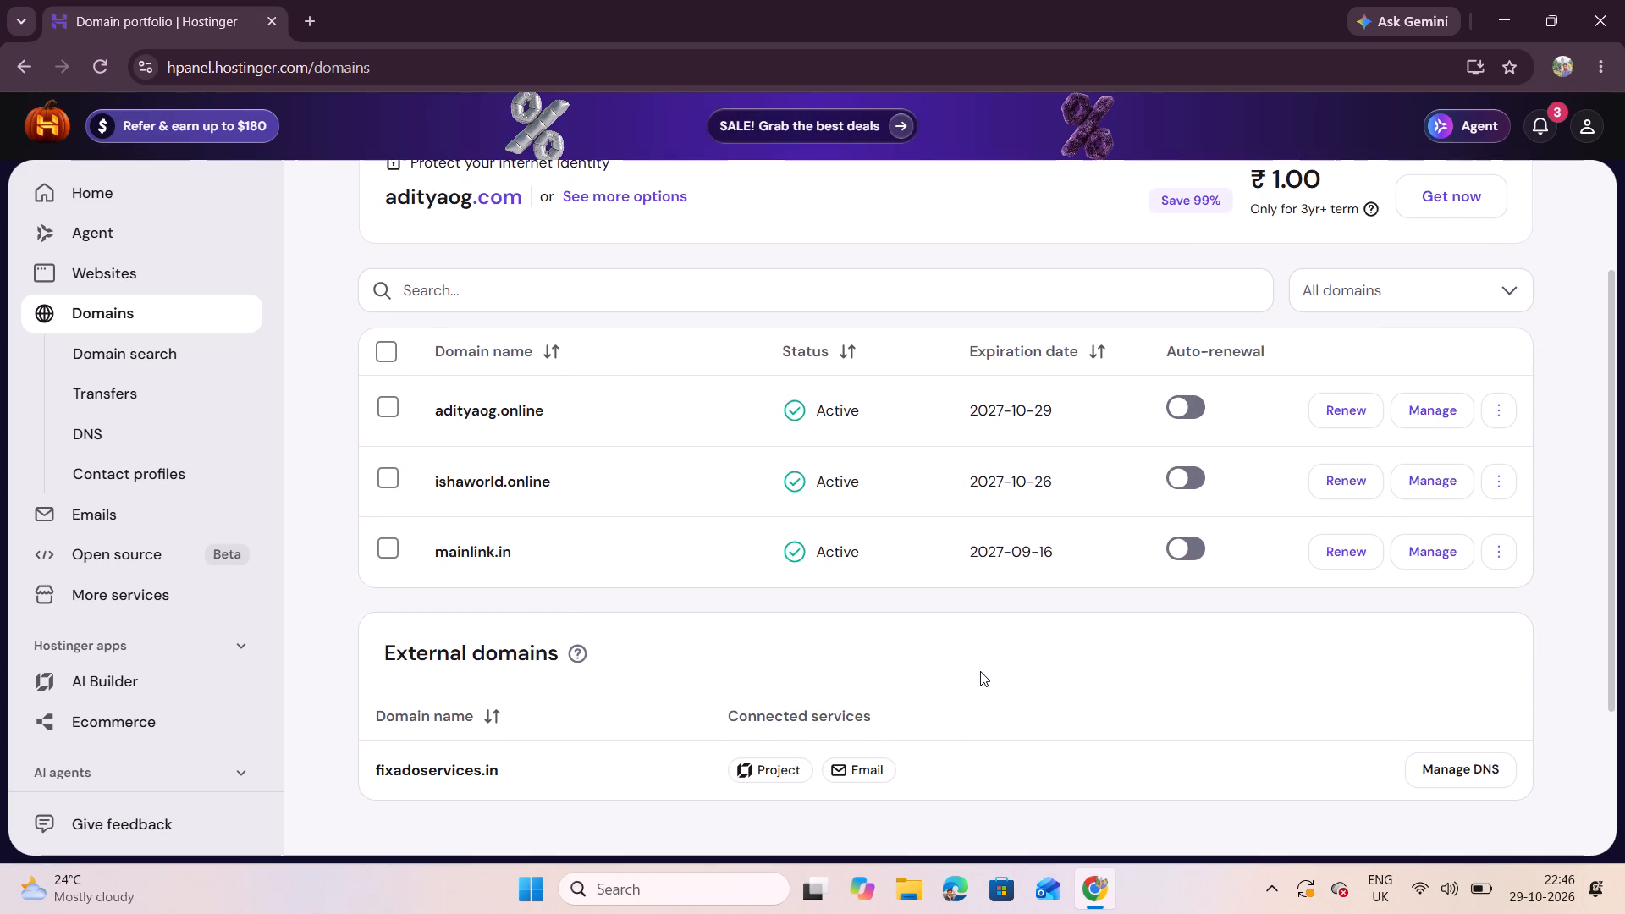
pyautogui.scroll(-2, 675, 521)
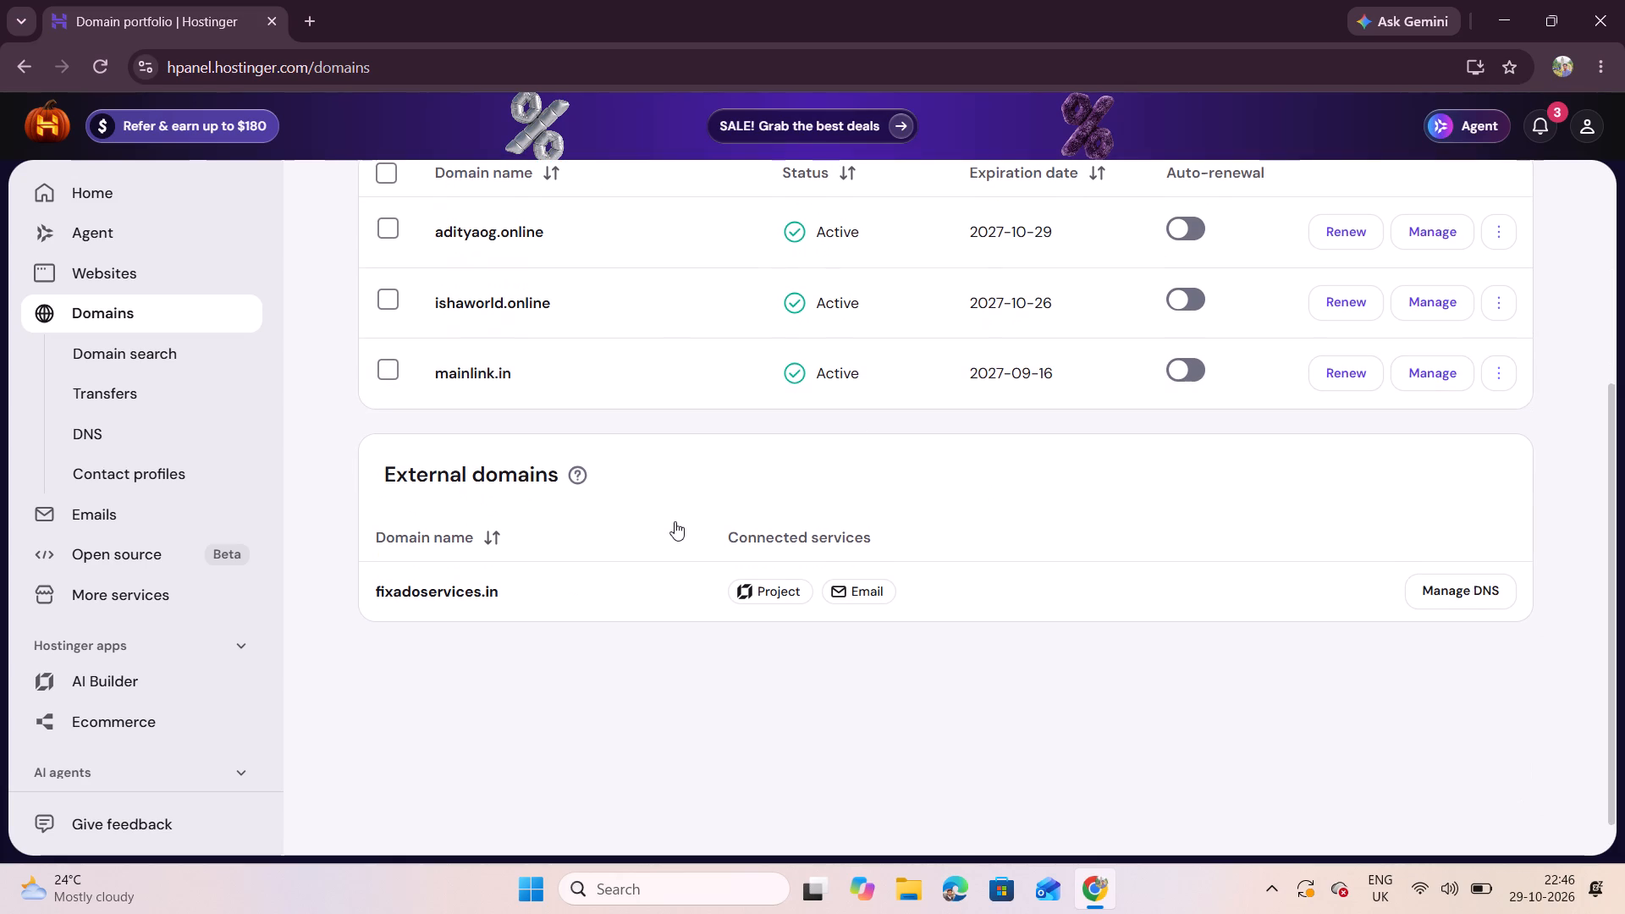
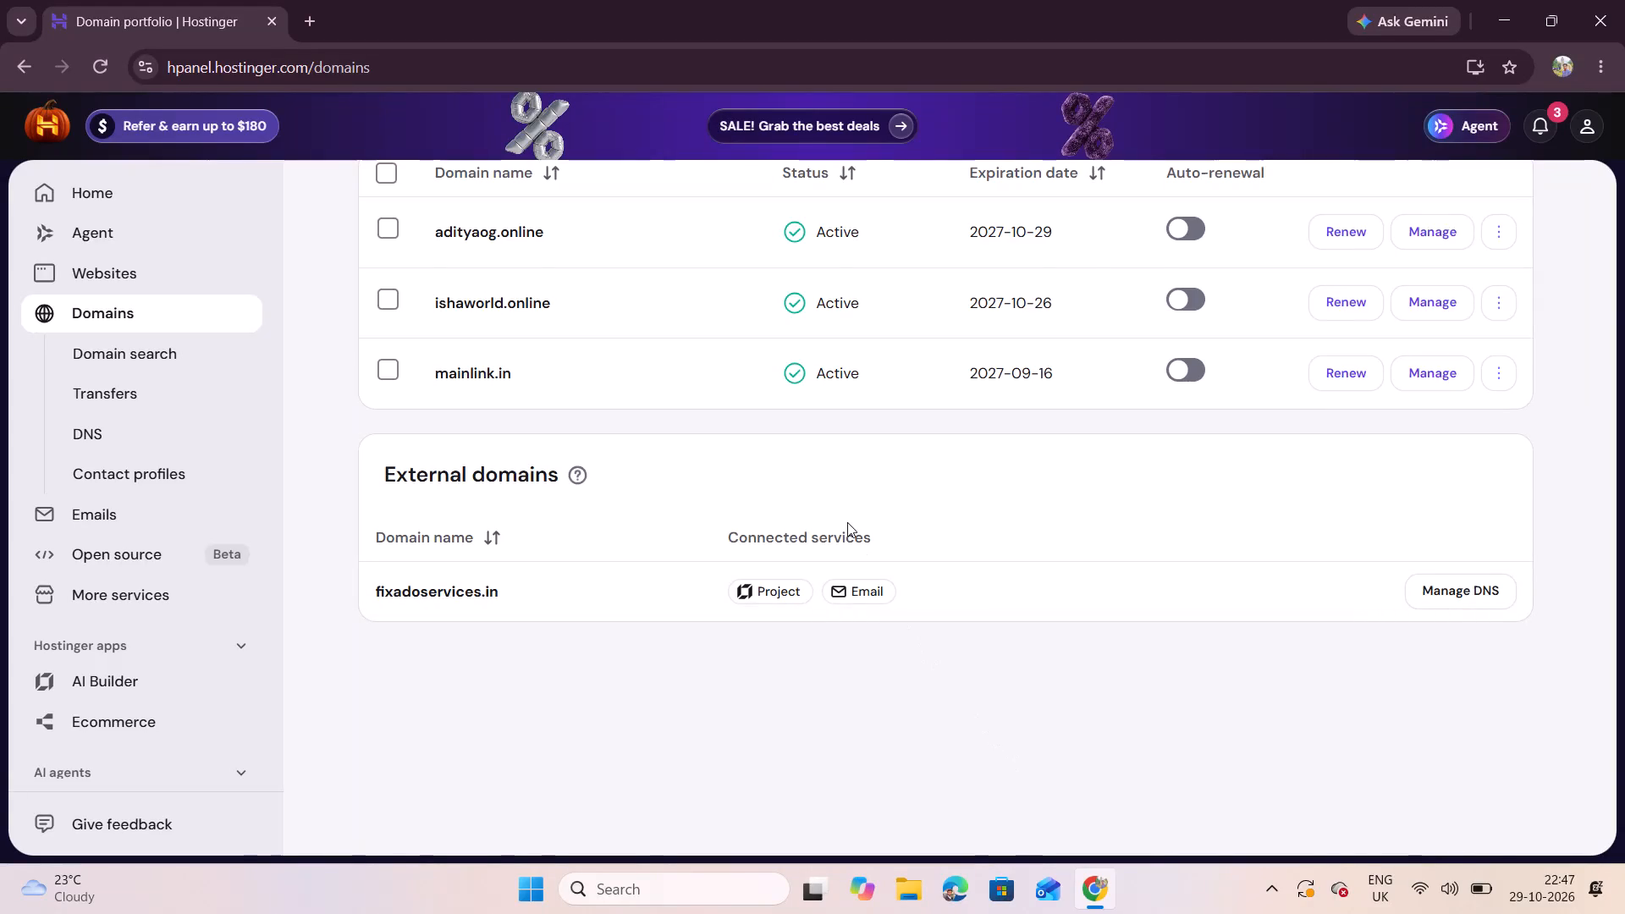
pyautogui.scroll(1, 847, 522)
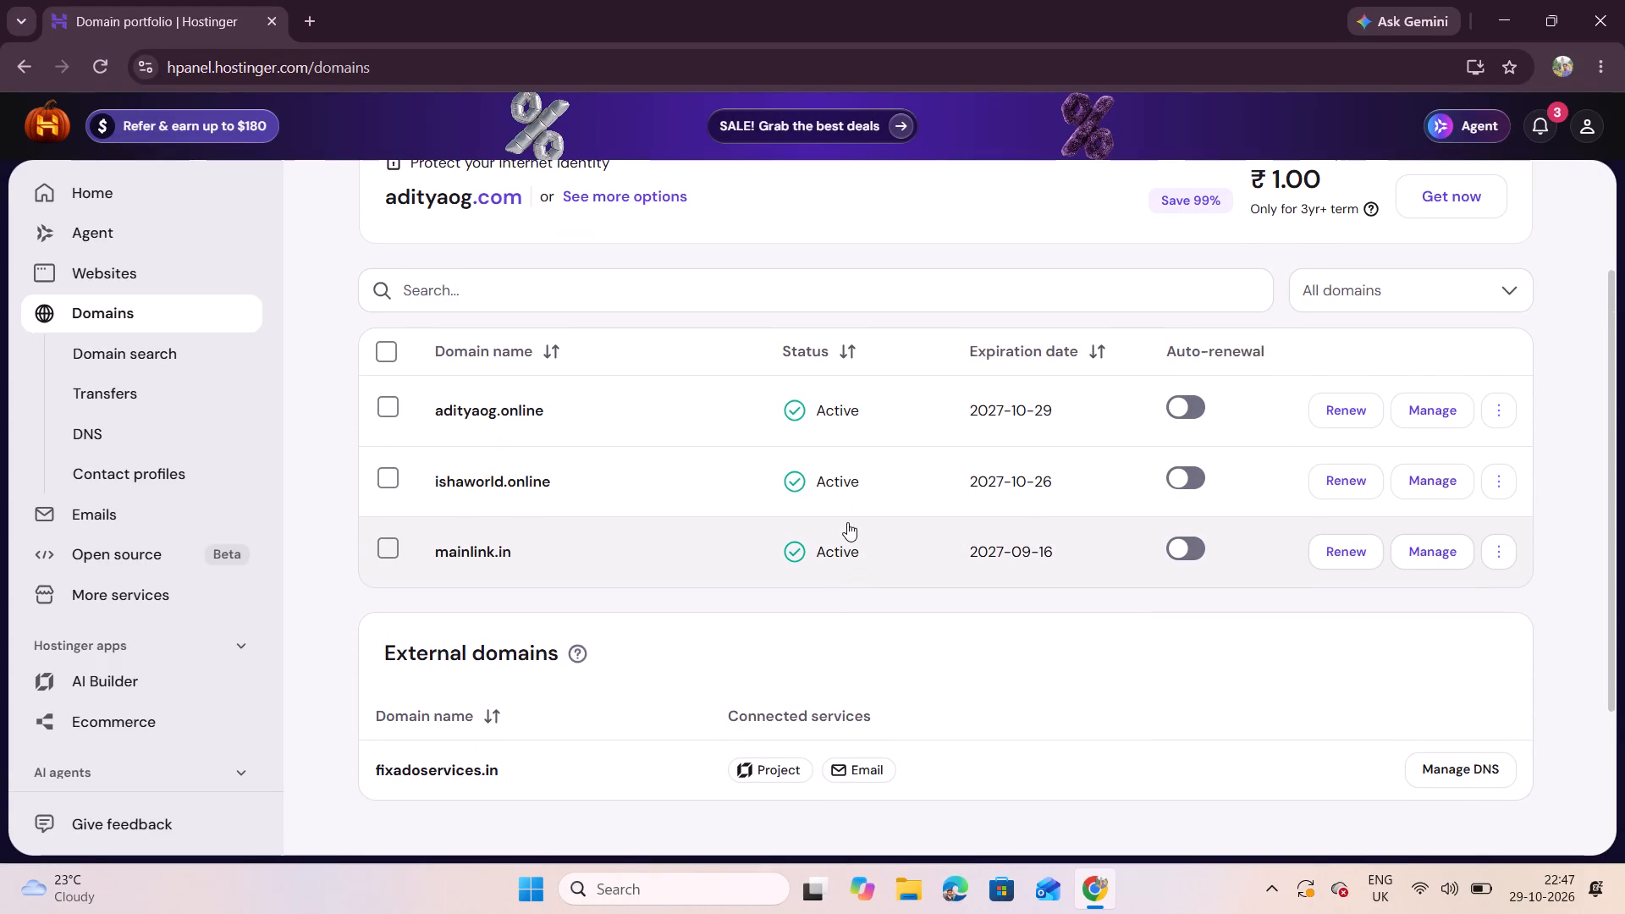